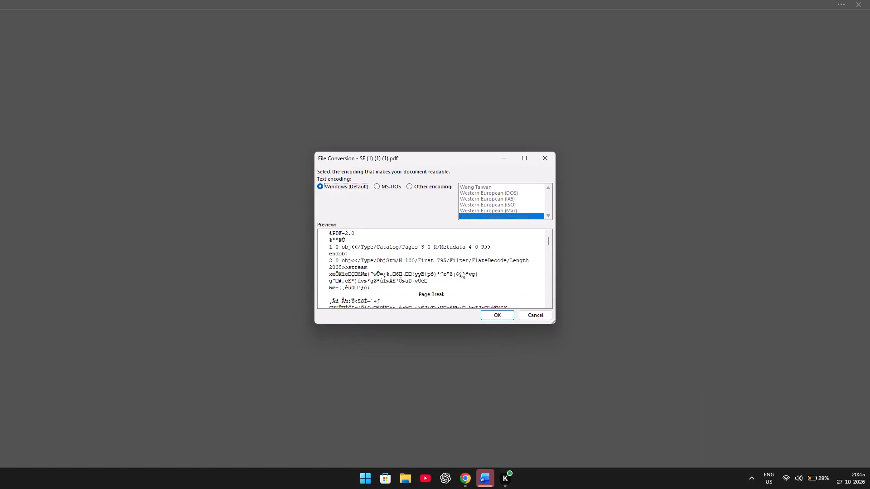
Open the file SF (1) (1) (1).pdf as text using the Windows (Default) encoding.
scroll(473, 252, "down", 5)
left_click(494, 311)
Look through the pages of the converted PDF document to check whether its text is readable.
scroll(486, 293, "down", 4)
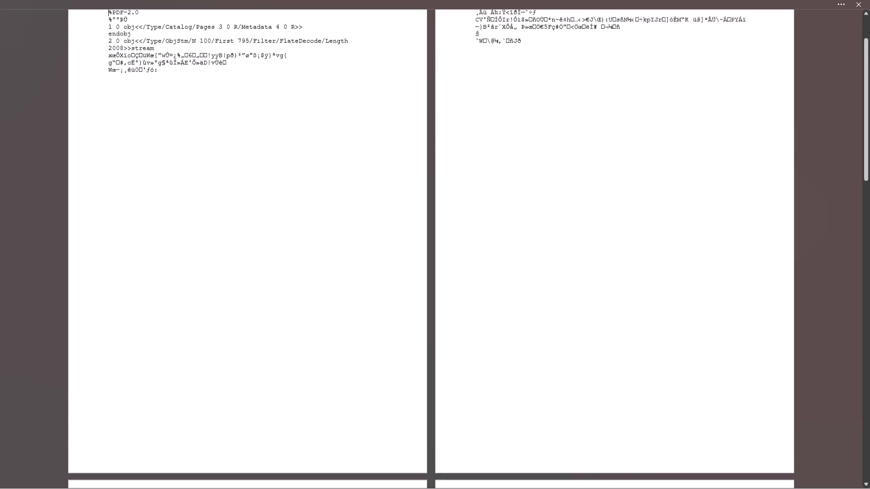
scroll(486, 293, "down", 5)
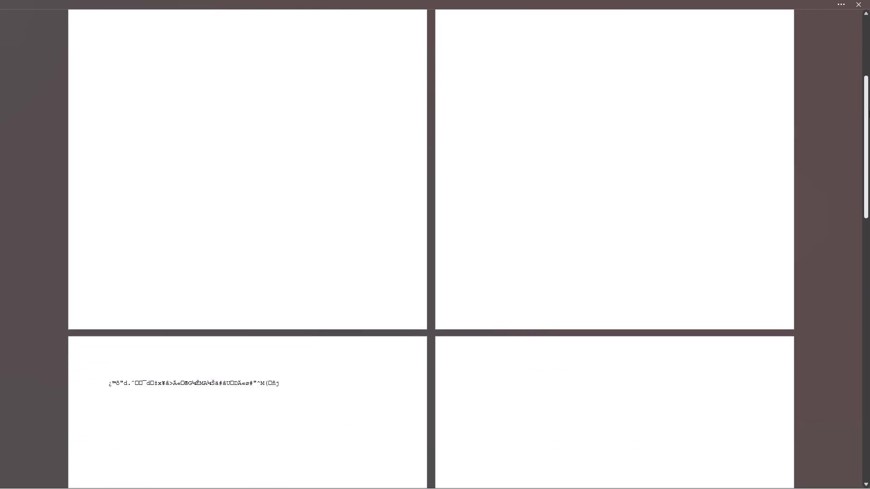
left_click_drag(869, 118, 869, 488)
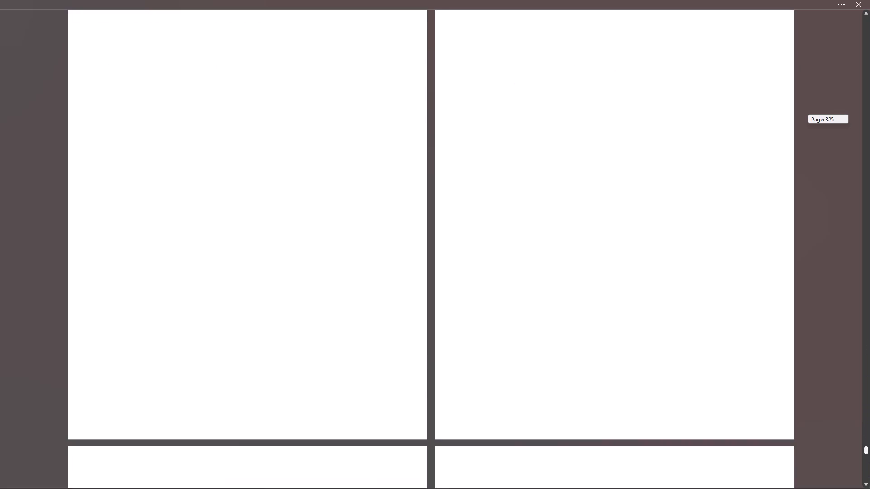
left_click_drag(869, 488, 863, 434)
Bring up the hidden ribbon and title bar above the document.
left_click(835, 2)
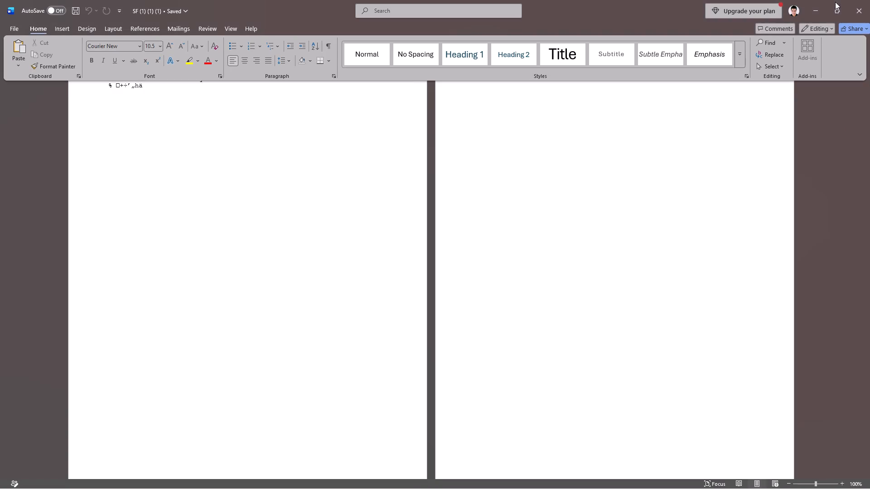
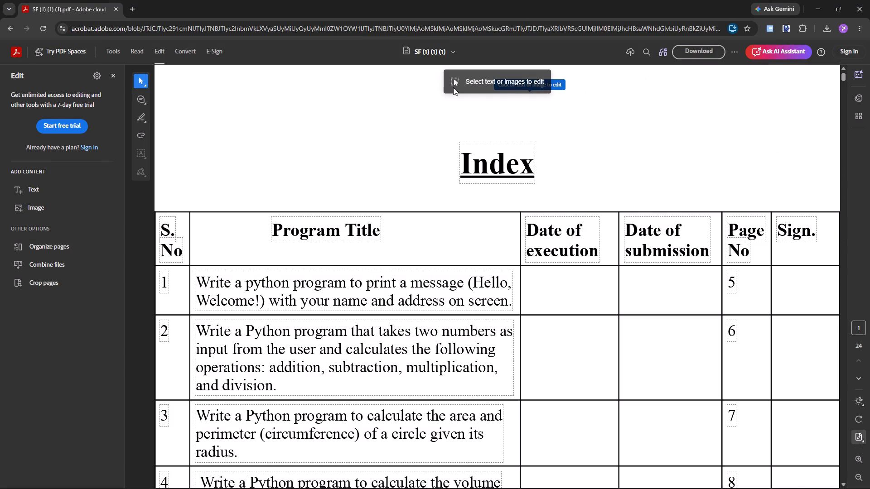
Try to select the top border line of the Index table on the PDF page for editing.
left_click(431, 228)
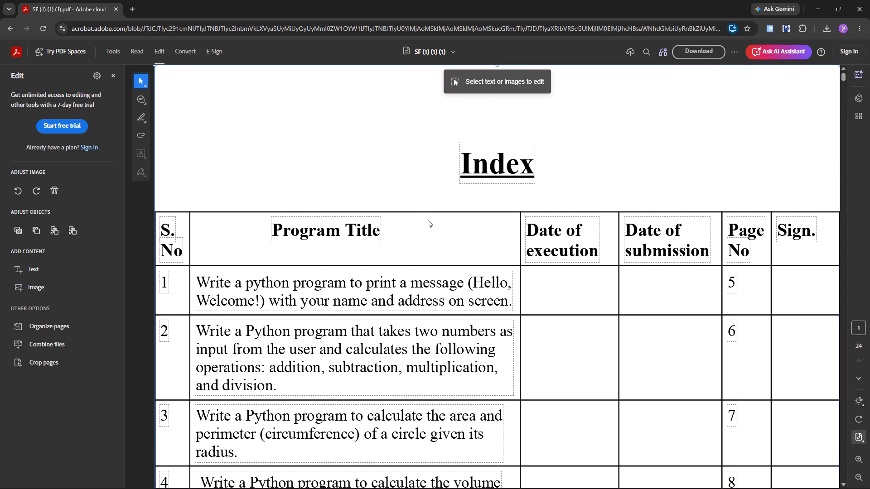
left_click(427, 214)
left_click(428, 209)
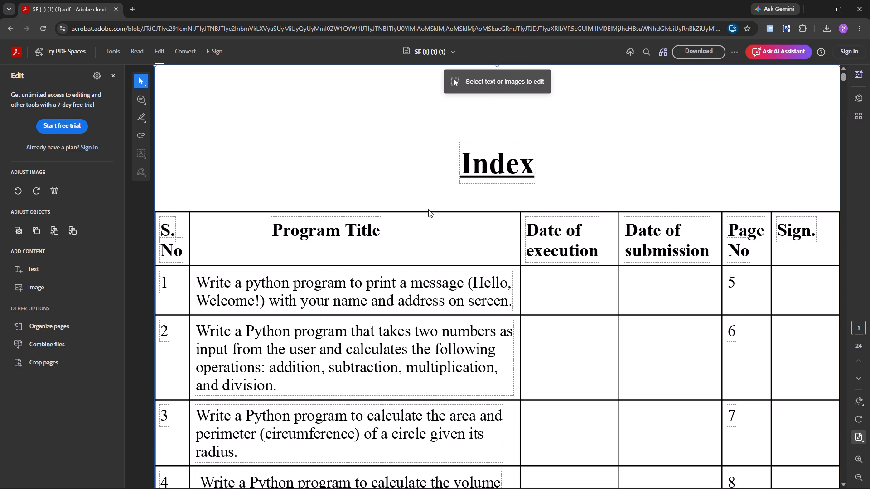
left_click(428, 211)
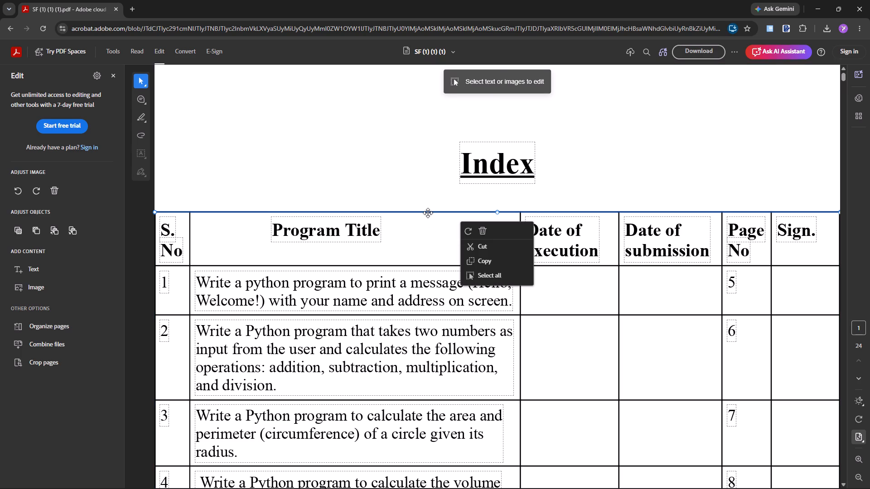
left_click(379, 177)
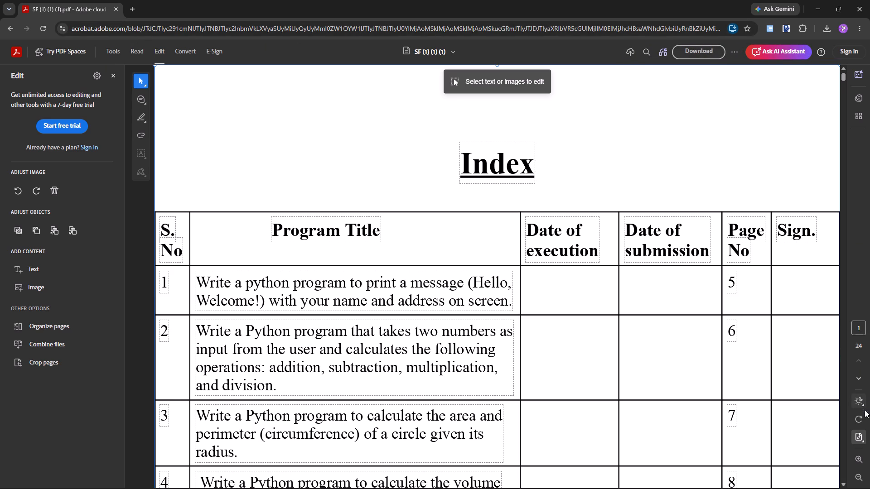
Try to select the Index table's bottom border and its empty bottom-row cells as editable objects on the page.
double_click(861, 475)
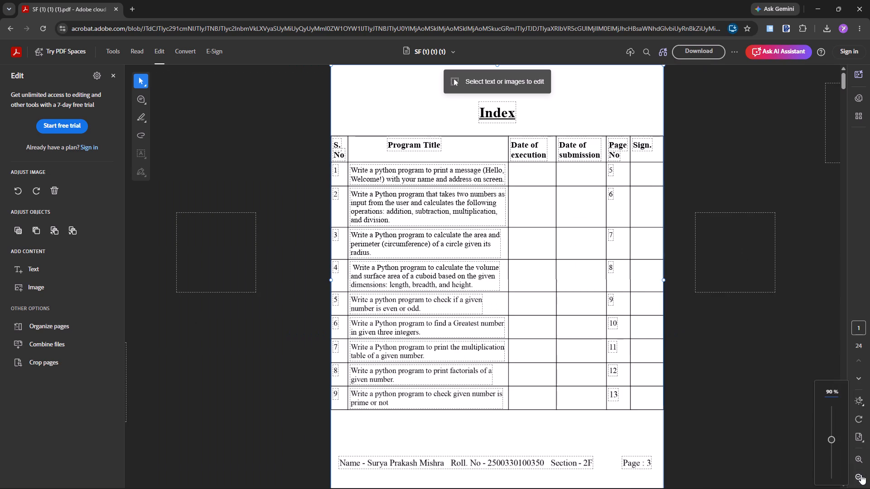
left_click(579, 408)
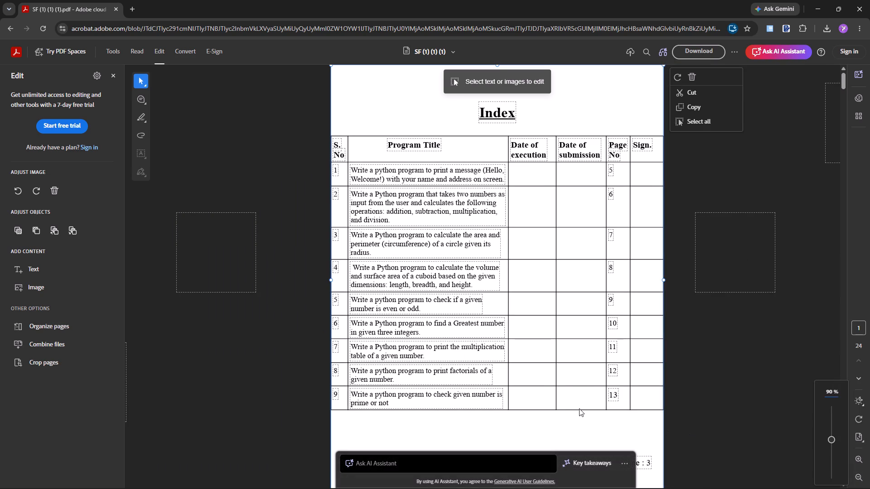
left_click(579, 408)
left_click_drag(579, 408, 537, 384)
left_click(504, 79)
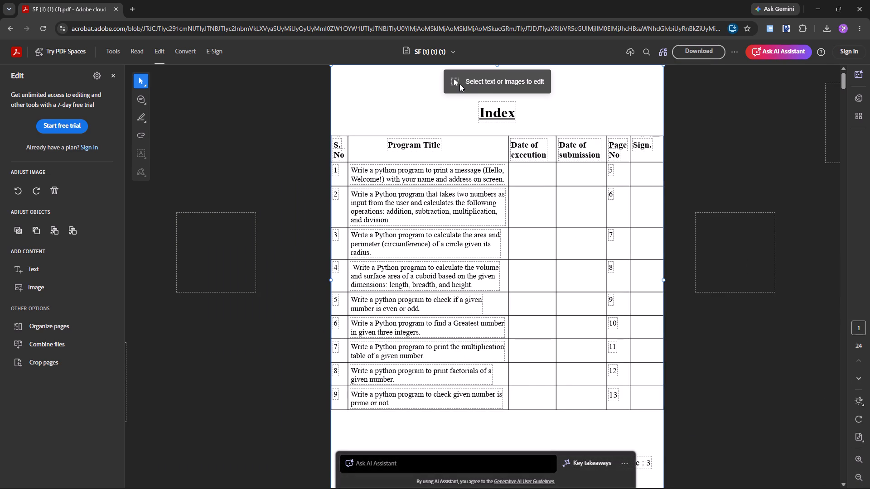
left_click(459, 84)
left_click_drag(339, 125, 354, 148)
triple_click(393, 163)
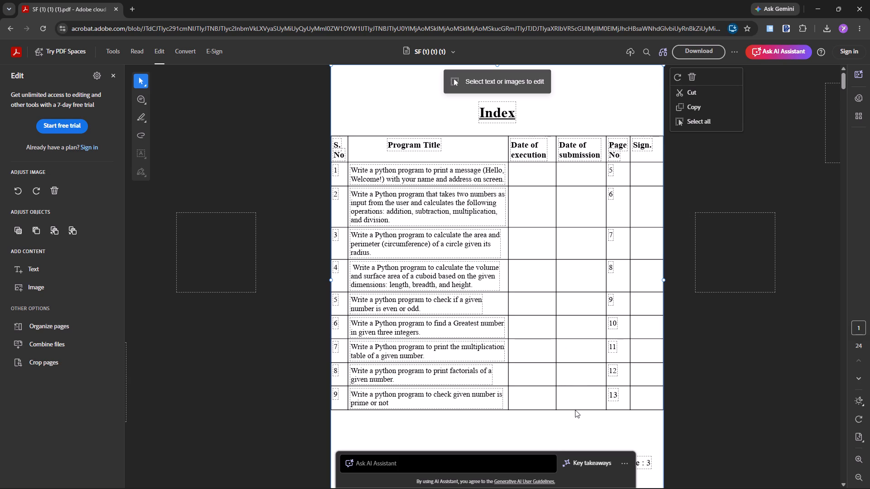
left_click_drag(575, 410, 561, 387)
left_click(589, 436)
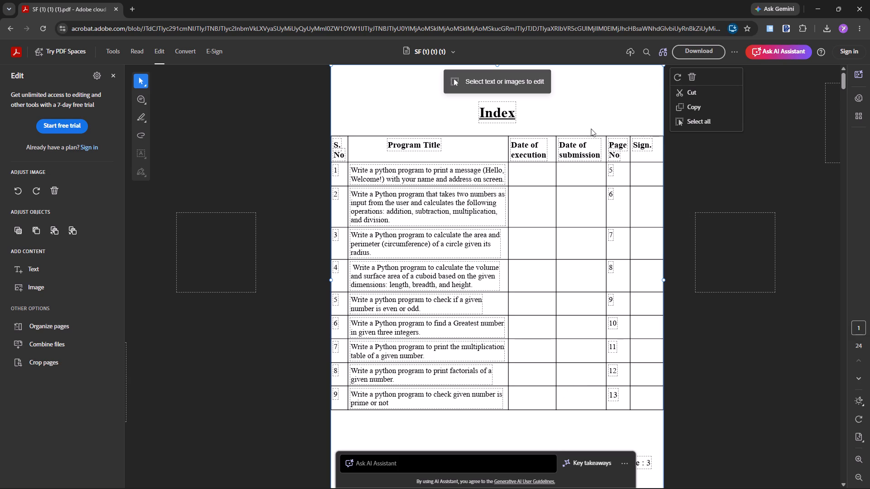
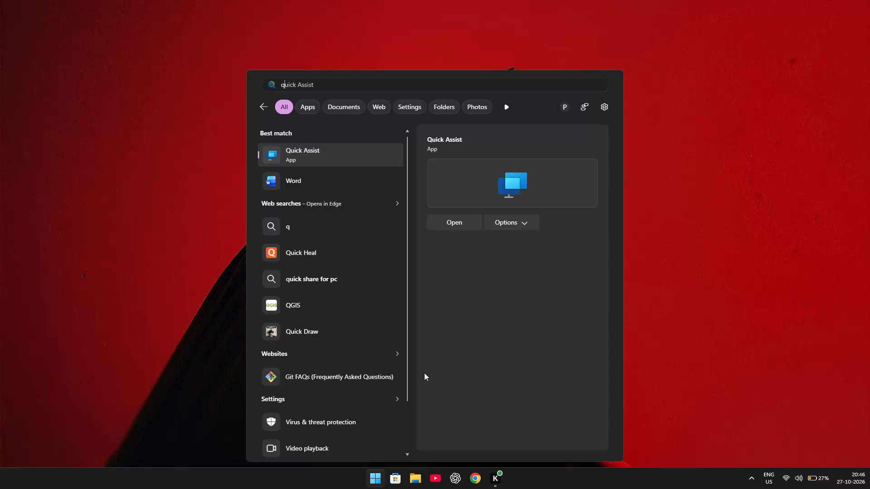
Clear the letter q from the Windows search query.
key("BackSpace")
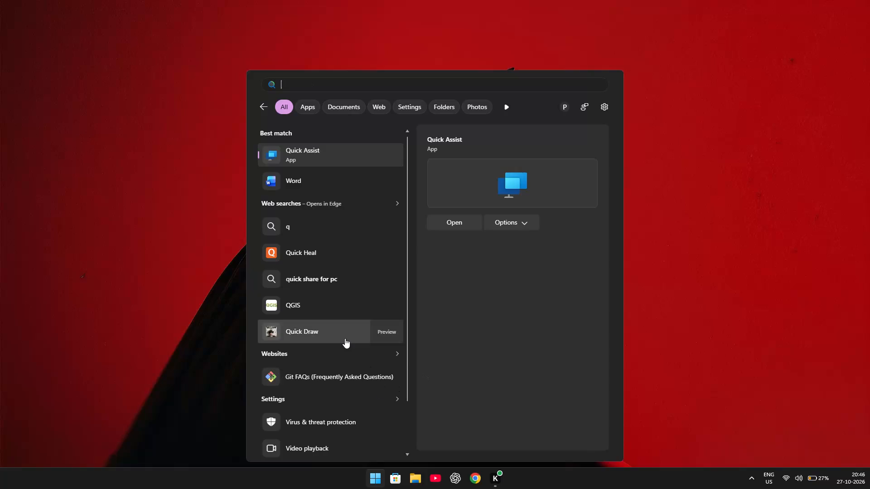
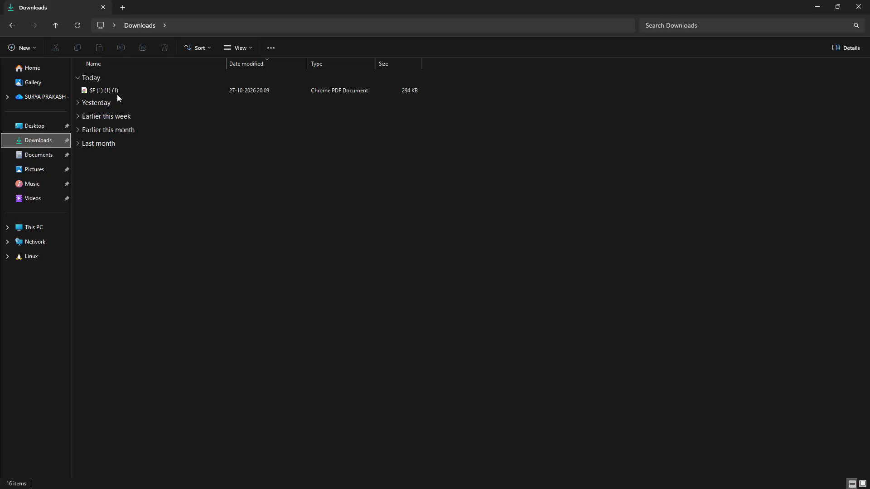
Open the PDF SF (1) (1) (1) from Downloads in Chrome to view its Index page, and minimize the browser window.
double_click(117, 94)
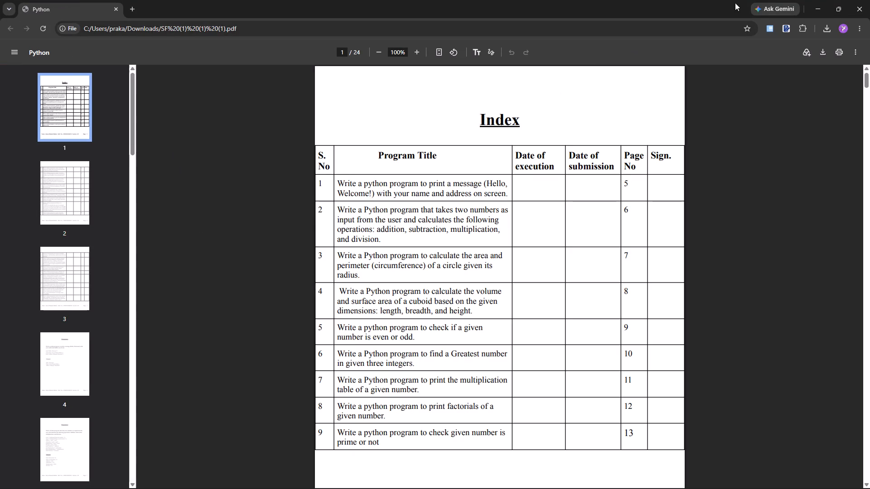
left_click(811, 6)
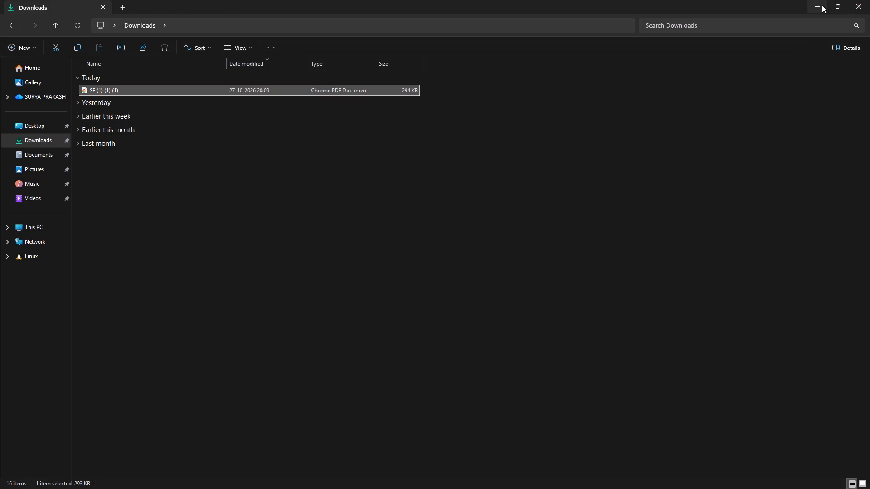
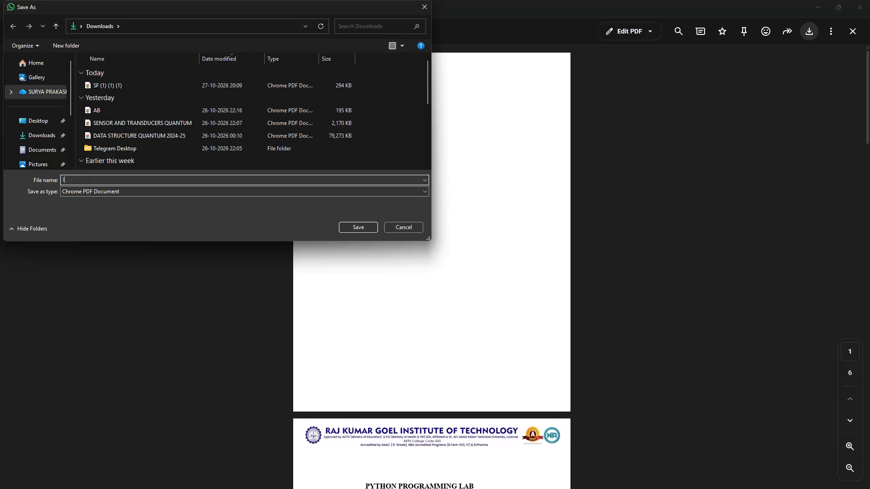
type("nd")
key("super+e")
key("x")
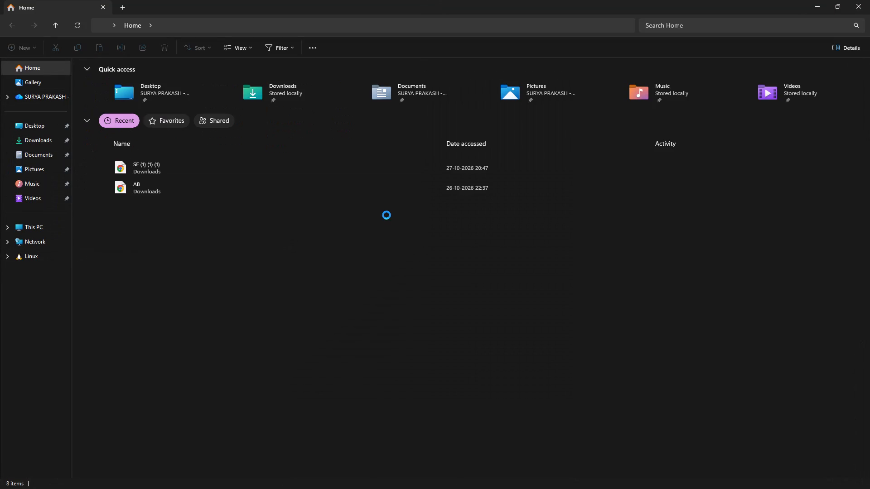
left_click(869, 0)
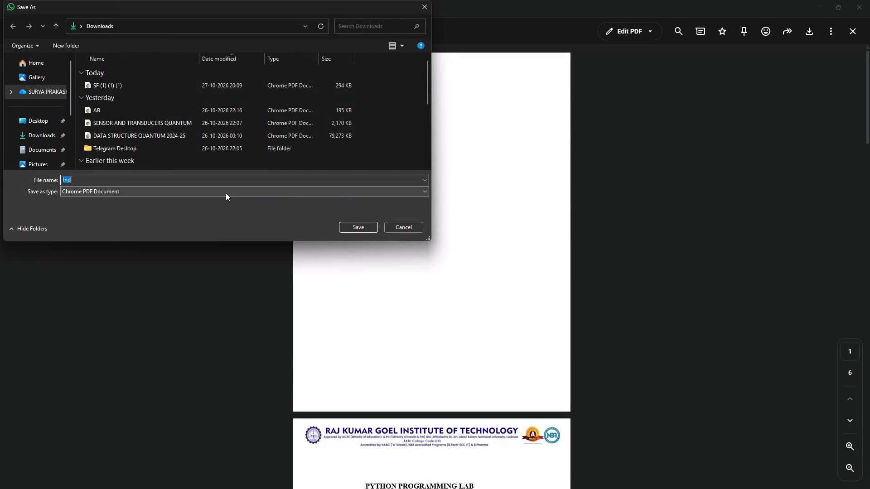
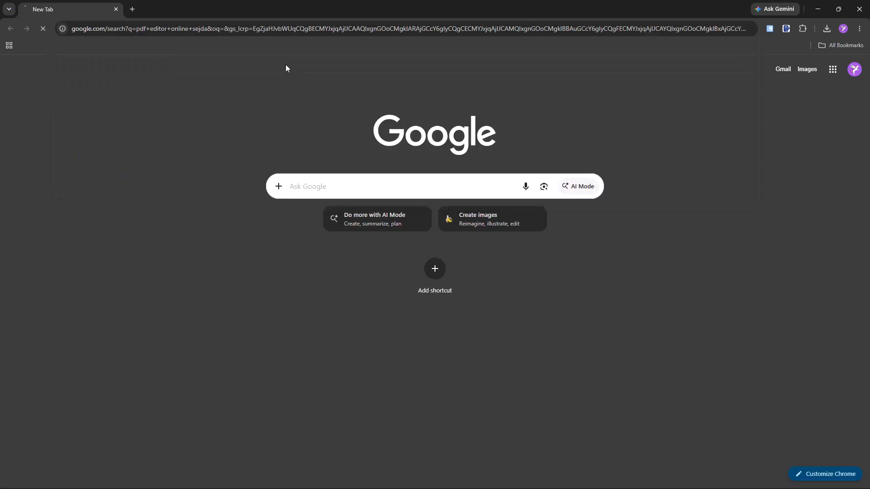
Look through the Google results for "pdf editor online sejda" for a suitable online PDF editor.
scroll(190, 317, "down", 3)
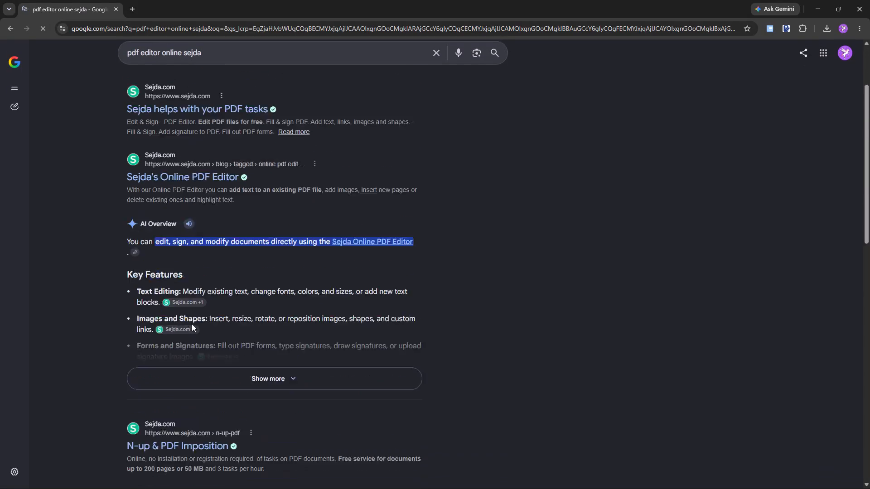
scroll(192, 324, "down", 12)
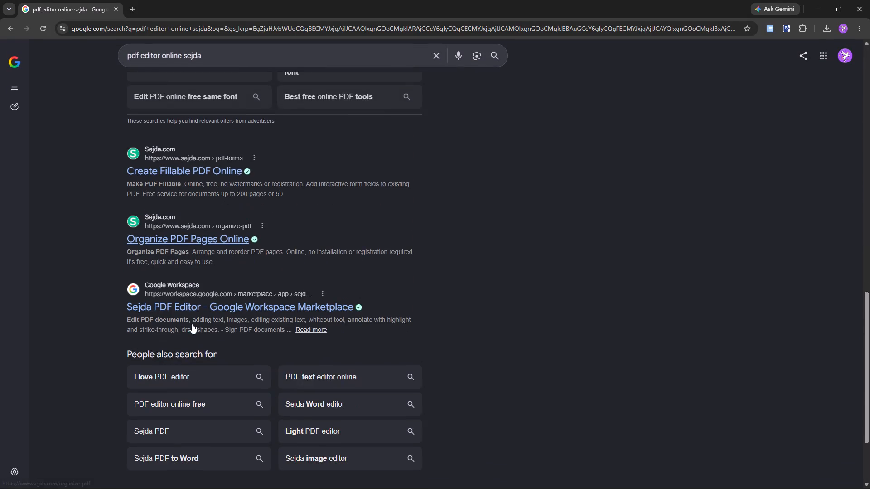
scroll(192, 324, "down", 5)
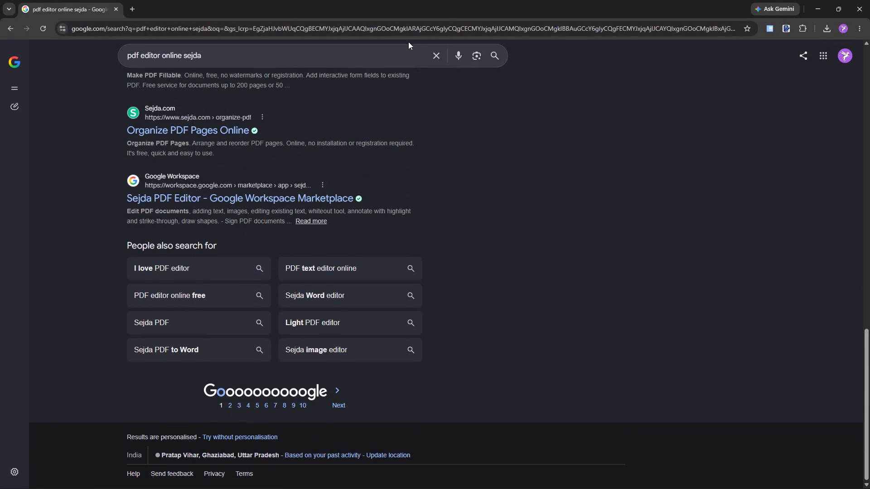
Replace the Google search query with "ilpdf" to look for the iLovePDF site.
left_click(433, 58)
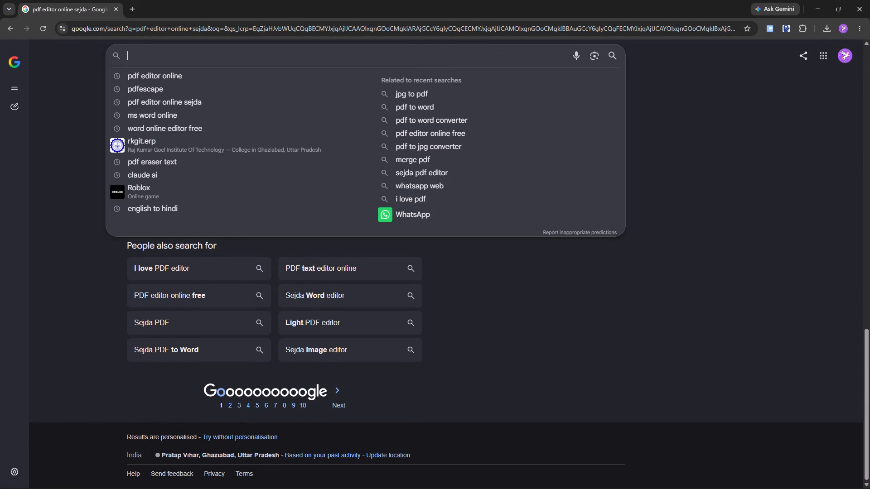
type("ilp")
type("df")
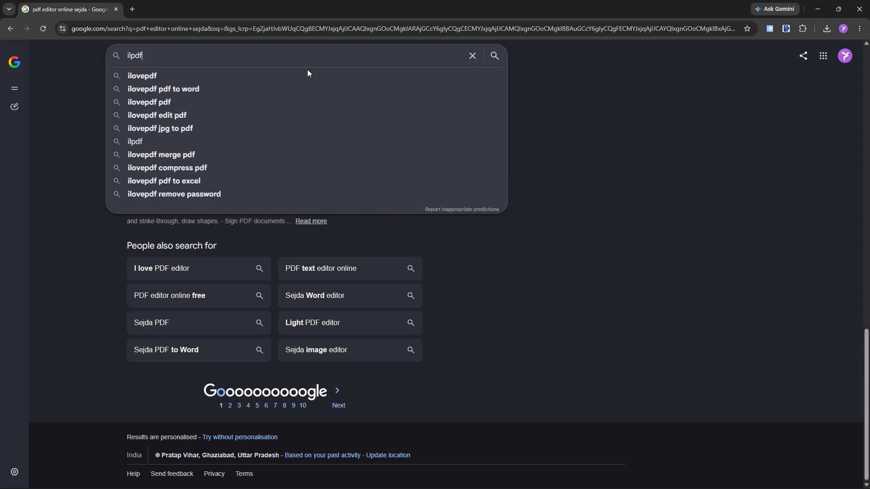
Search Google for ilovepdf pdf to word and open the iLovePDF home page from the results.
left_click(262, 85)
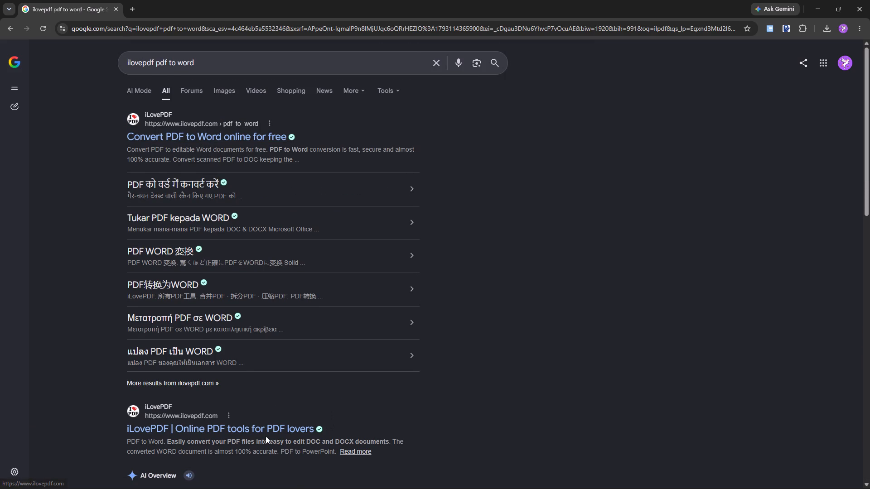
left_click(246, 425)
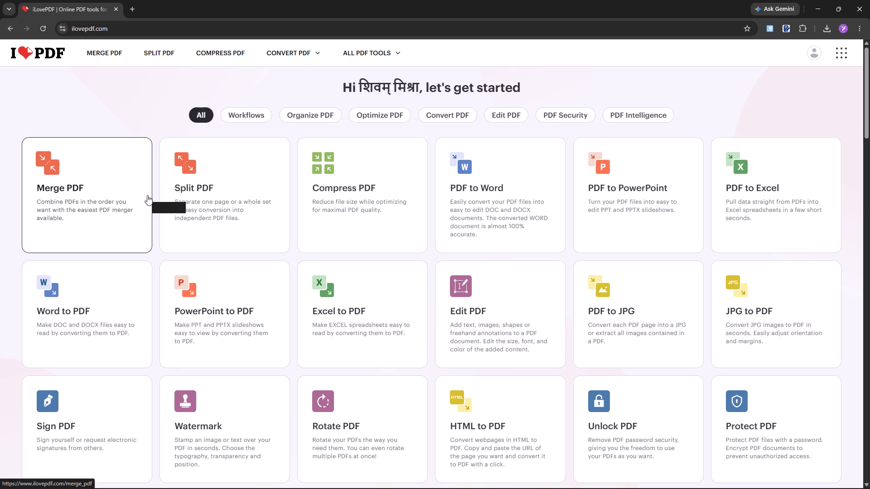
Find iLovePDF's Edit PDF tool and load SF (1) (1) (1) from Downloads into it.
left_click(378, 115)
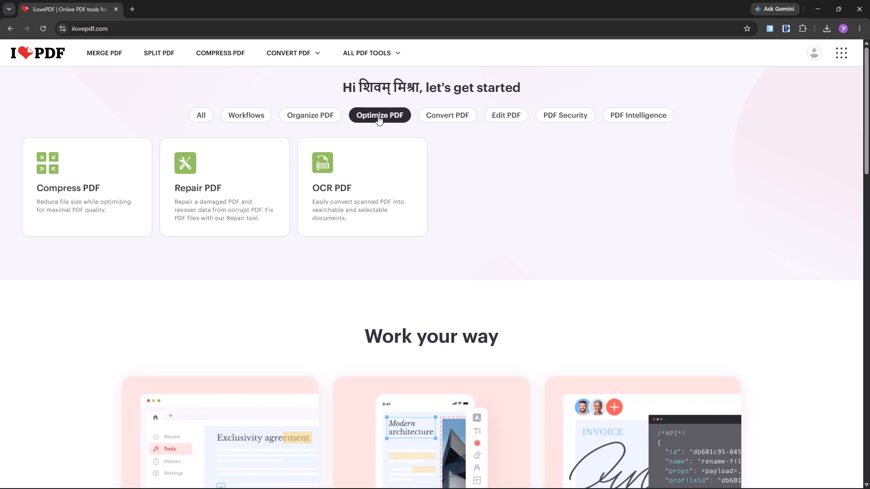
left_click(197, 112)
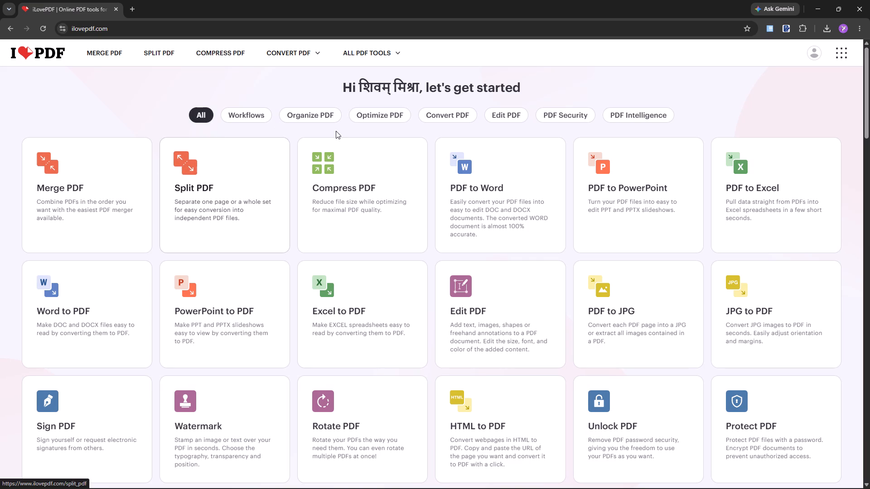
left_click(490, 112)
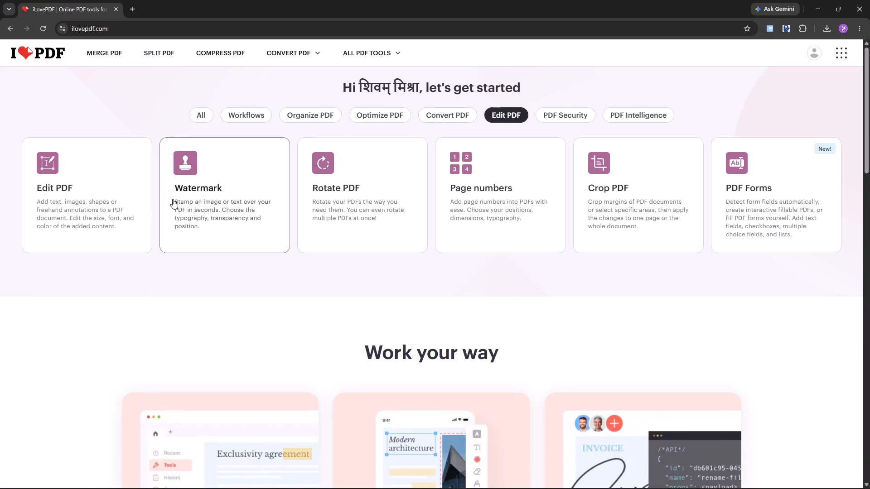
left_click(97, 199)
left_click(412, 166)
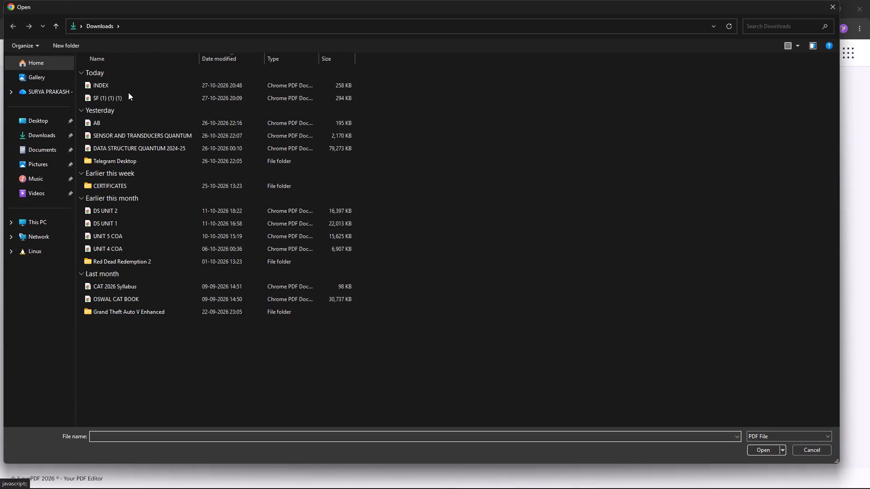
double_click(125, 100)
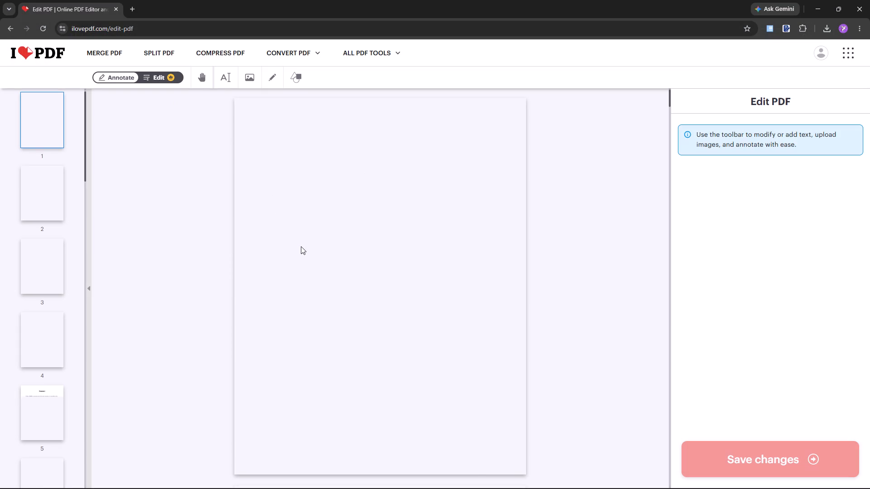
Look through the Index table pages and the Program-1 page, and check whether the first page's table can be edited directly.
scroll(301, 246, "up", 5)
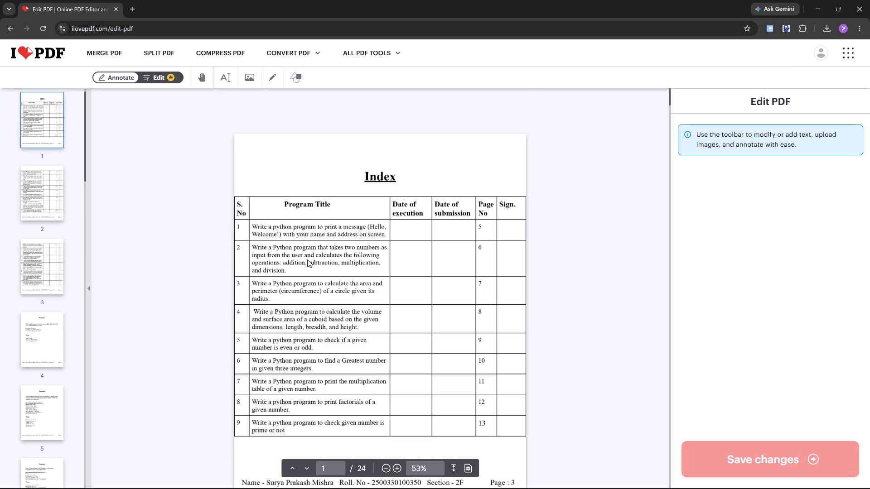
scroll(307, 259, "down", 19)
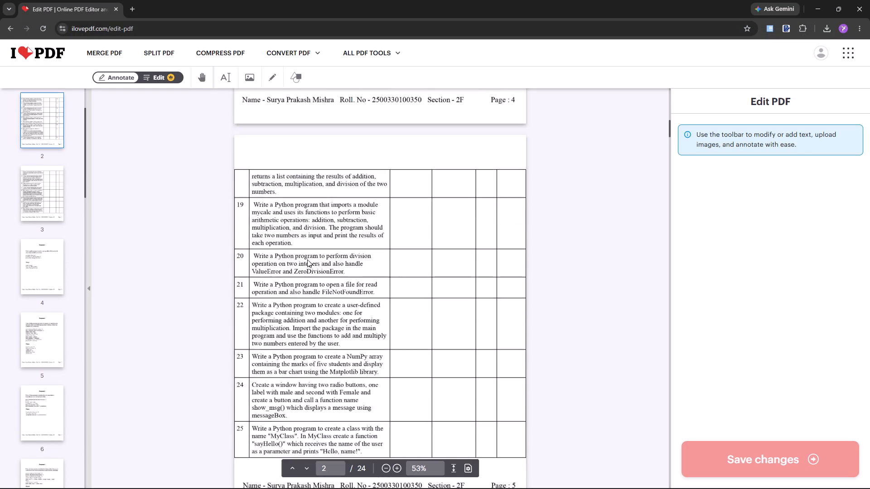
scroll(307, 259, "down", 3)
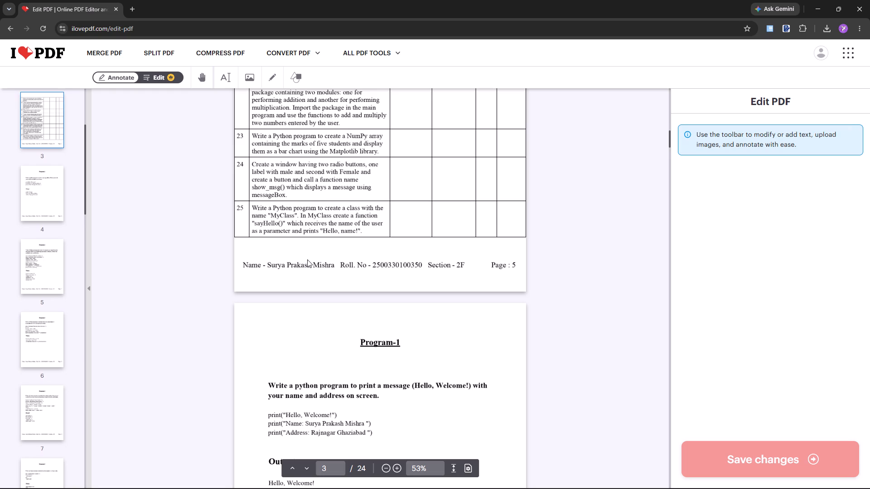
scroll(307, 259, "down", 5)
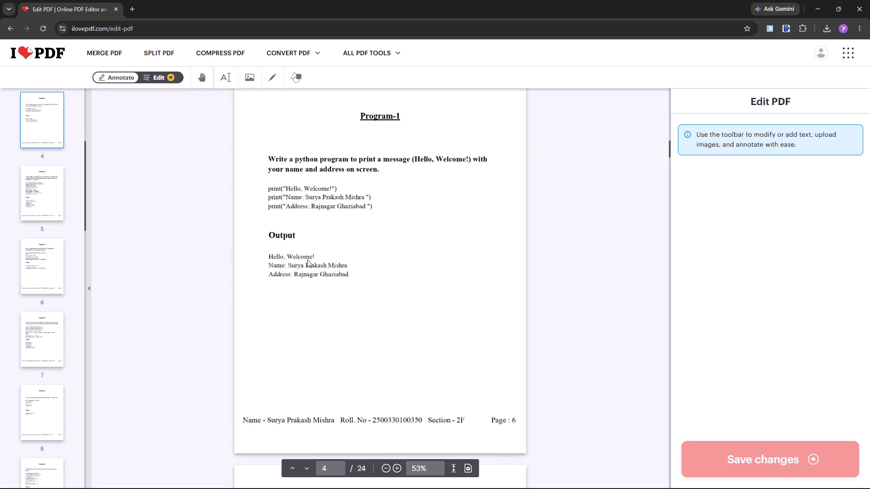
scroll(307, 259, "up", 6)
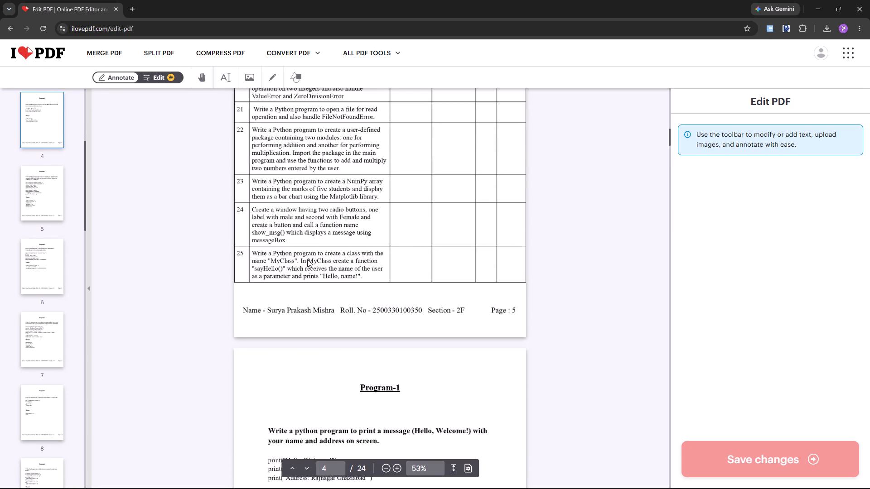
scroll(307, 259, "up", 18)
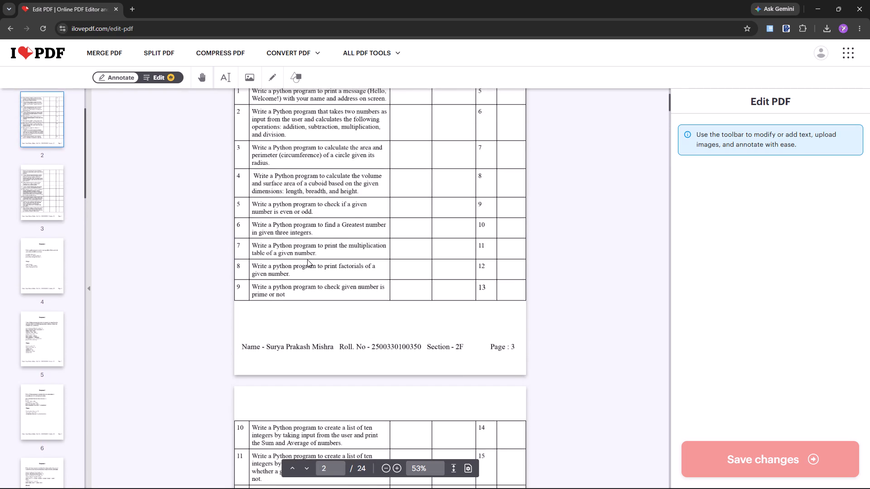
scroll(307, 259, "up", 8)
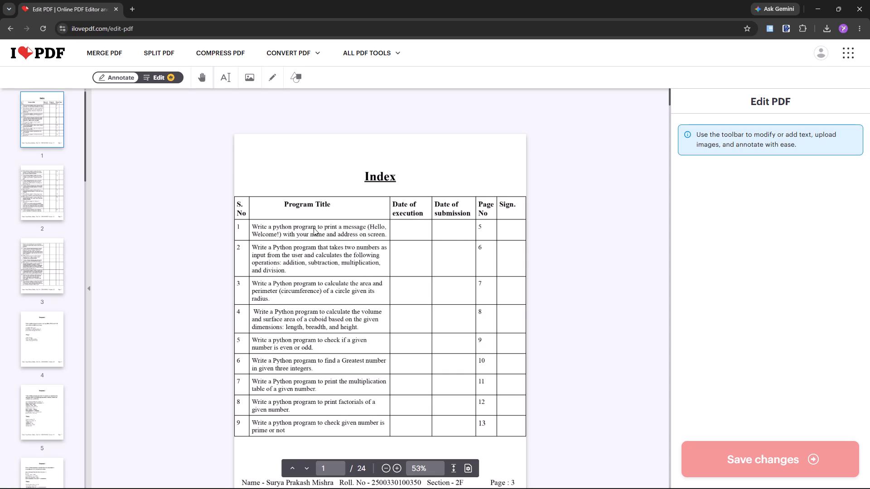
left_click(314, 228)
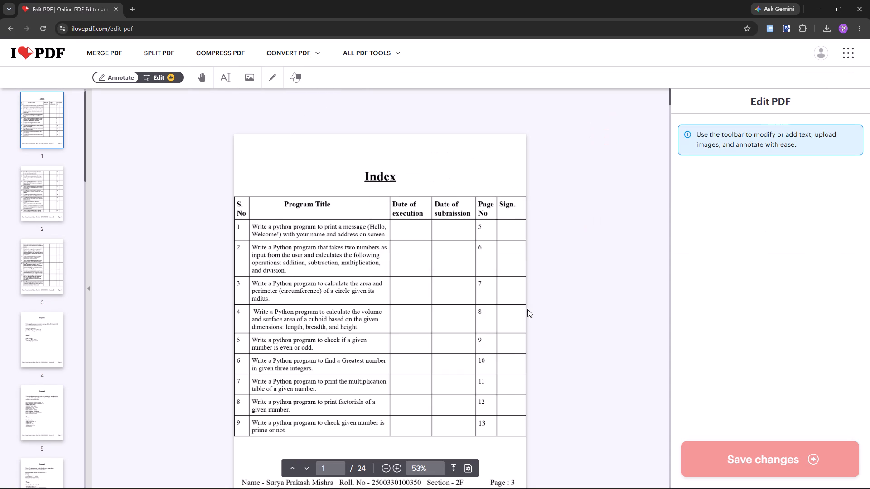
left_click(502, 395)
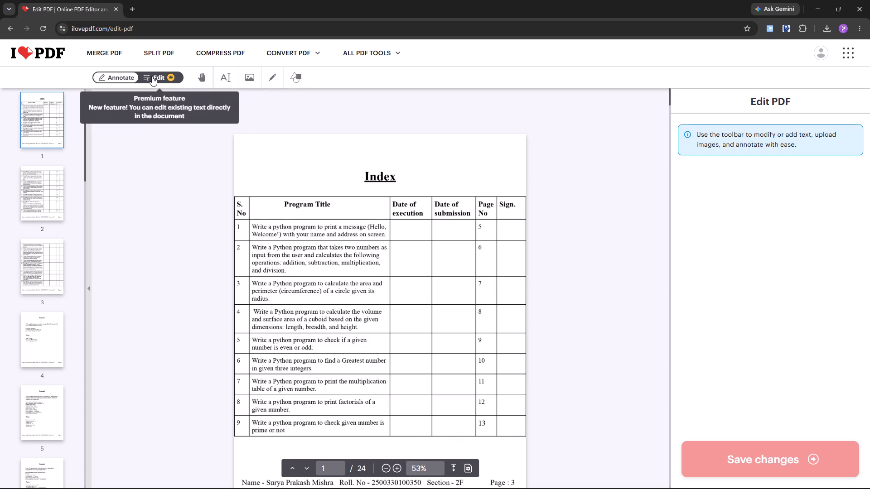
Replace the current editor tab with a new one and open ilovepdf.com/edit-pdf in it.
left_click(128, 10)
left_click(115, 9)
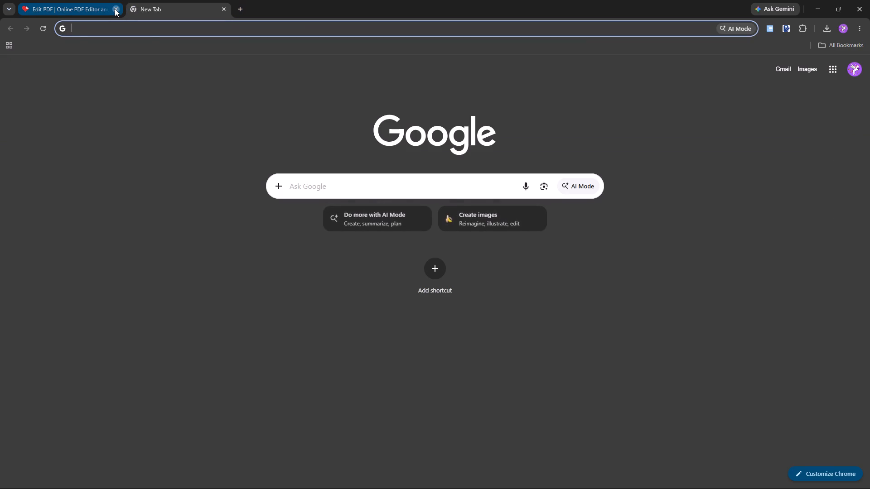
left_click(148, 29)
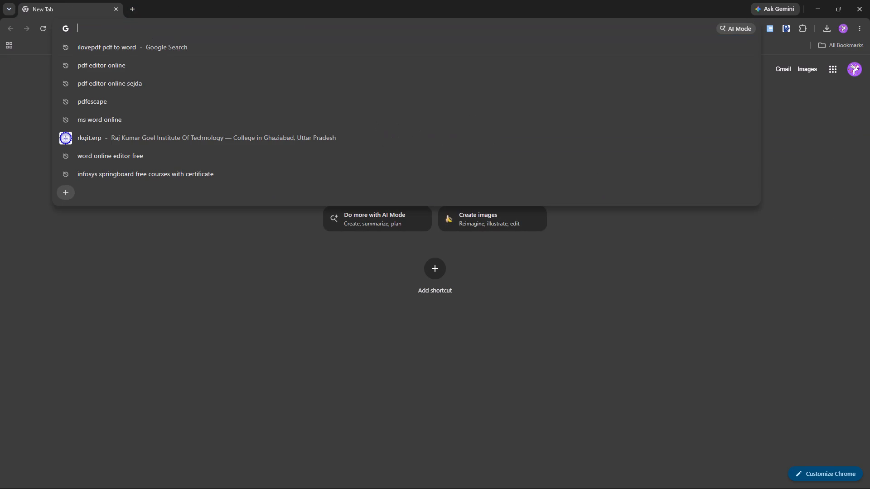
key("i")
type("lo")
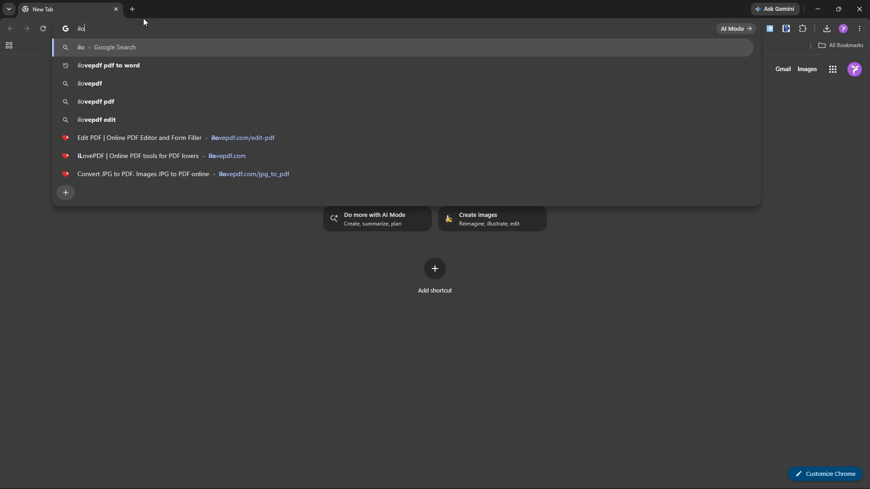
key("v")
key("e")
key("p")
key("d")
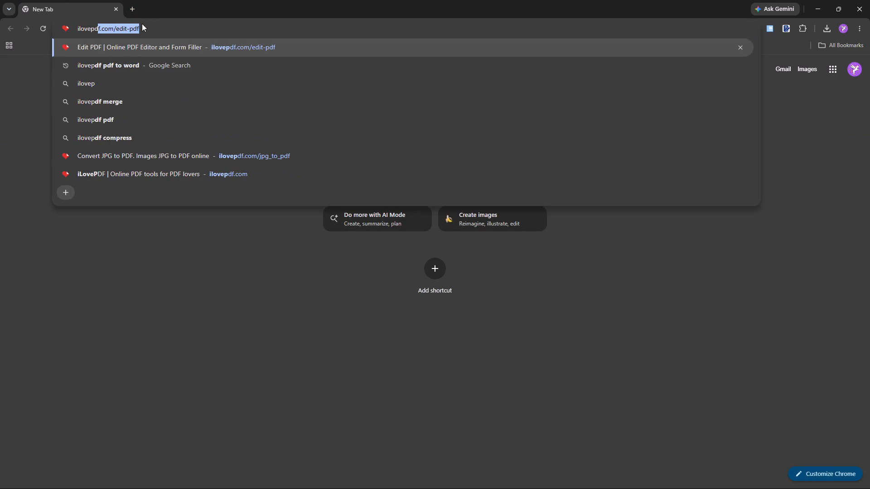
key("f")
key("Return")
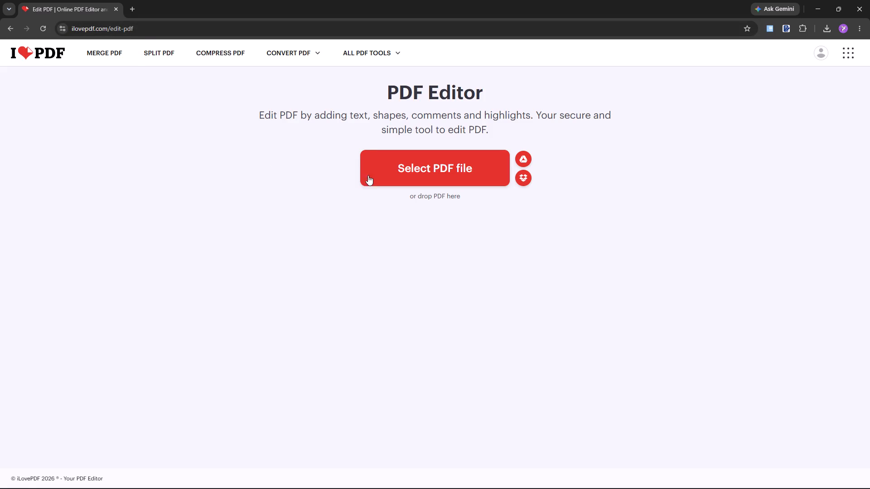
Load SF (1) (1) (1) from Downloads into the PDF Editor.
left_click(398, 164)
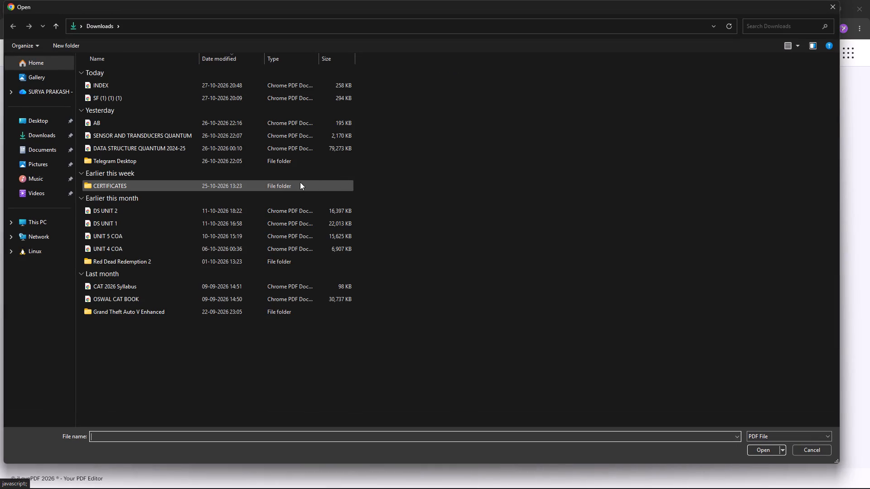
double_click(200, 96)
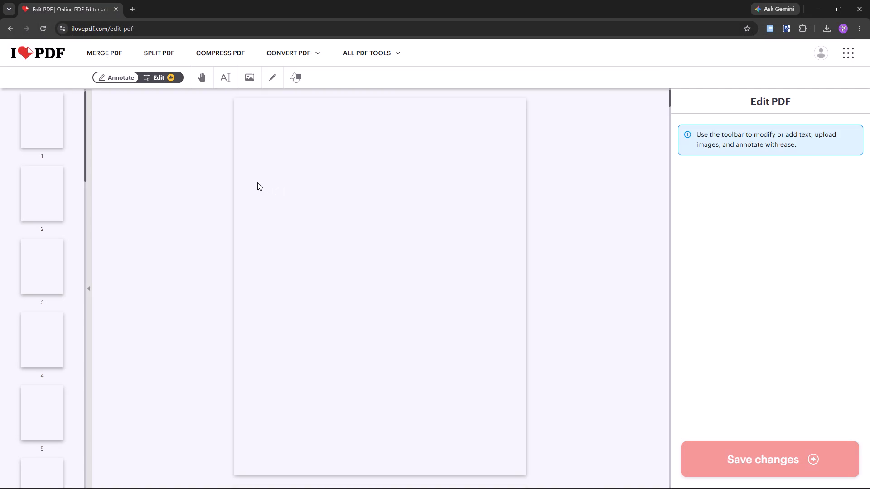
Switch to the Split PDF tool and load SF (1) (1) (1) from Downloads into it.
left_click(164, 58)
left_click(164, 57)
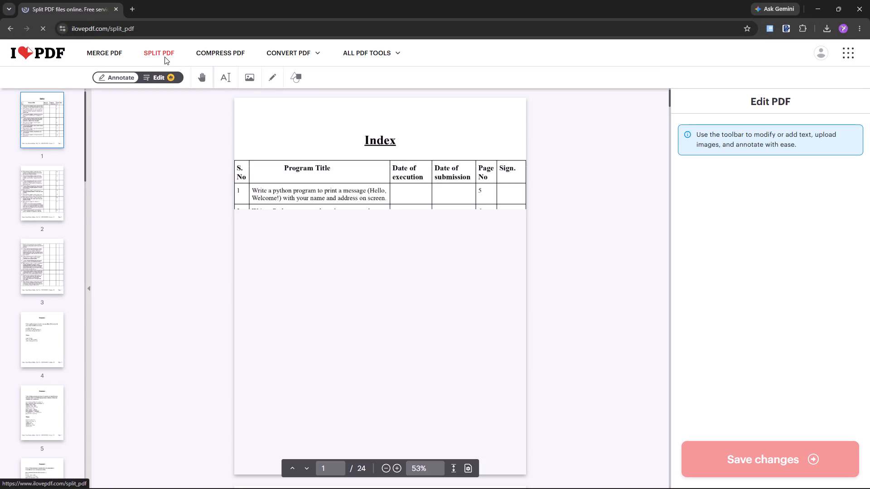
left_click(422, 161)
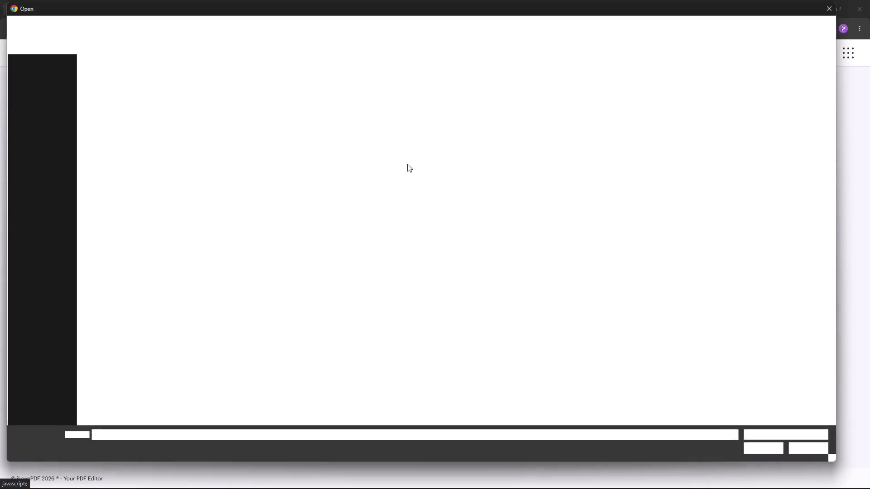
left_click(166, 94)
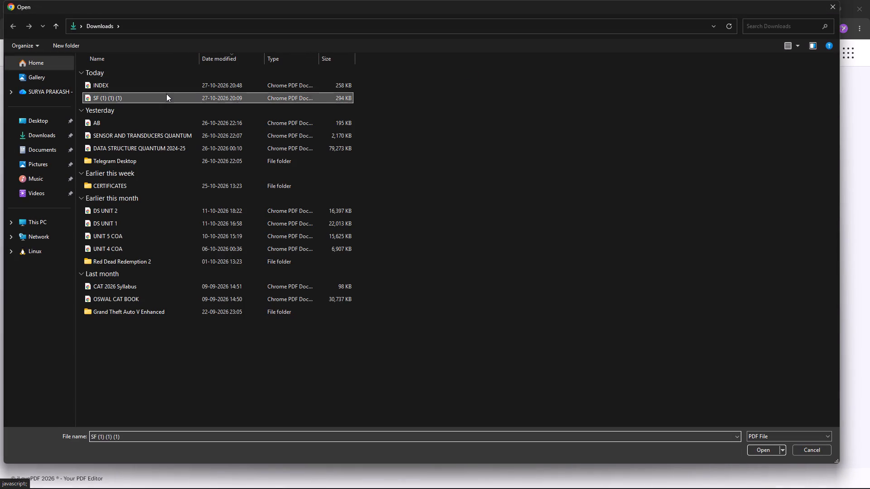
left_click(166, 94)
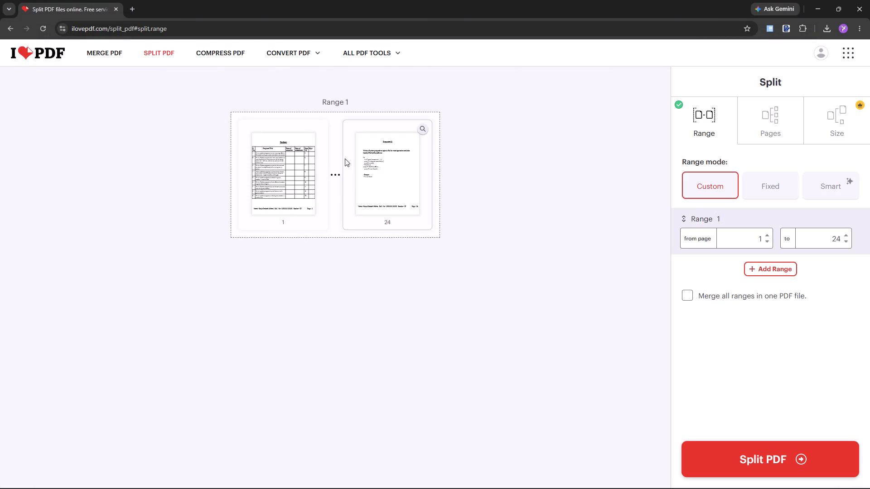
Preview the Index page enlarged, set custom Range 1 to start from page 4, and preview the new starting page enlarged.
left_click(297, 156)
left_click(314, 127)
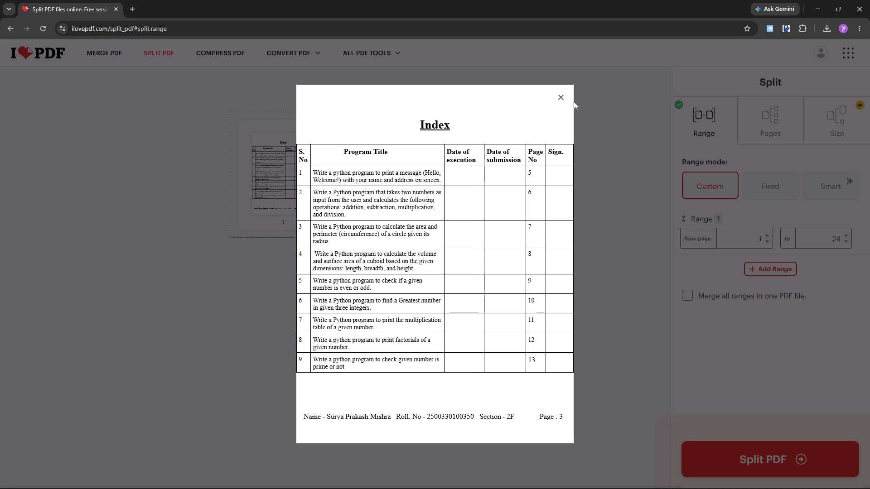
left_click(562, 96)
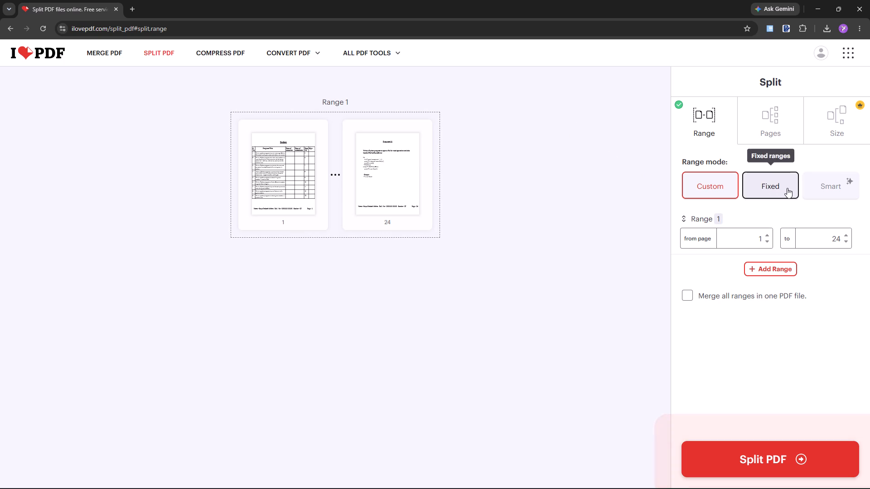
left_click(767, 243)
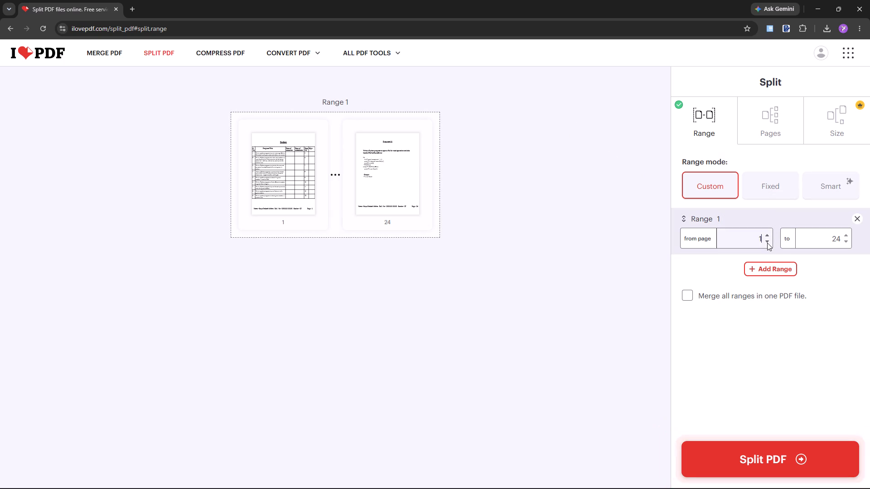
left_click(767, 243)
left_click(767, 237)
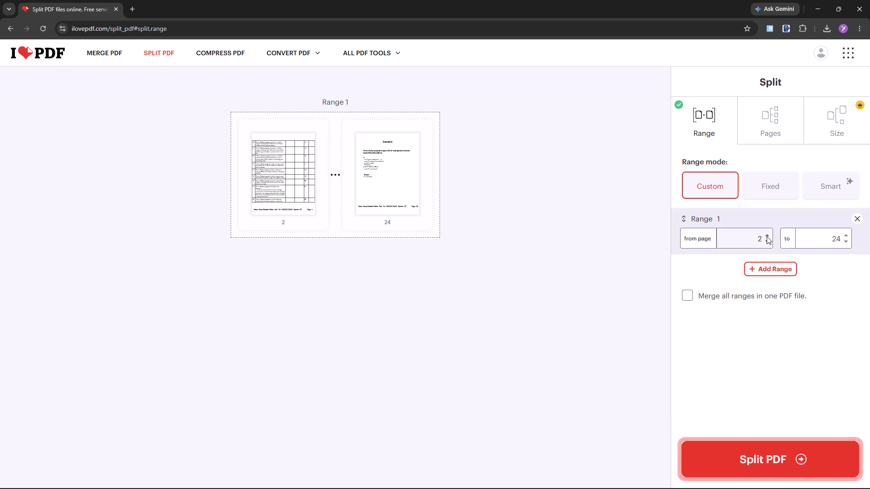
left_click(767, 236)
left_click(767, 236)
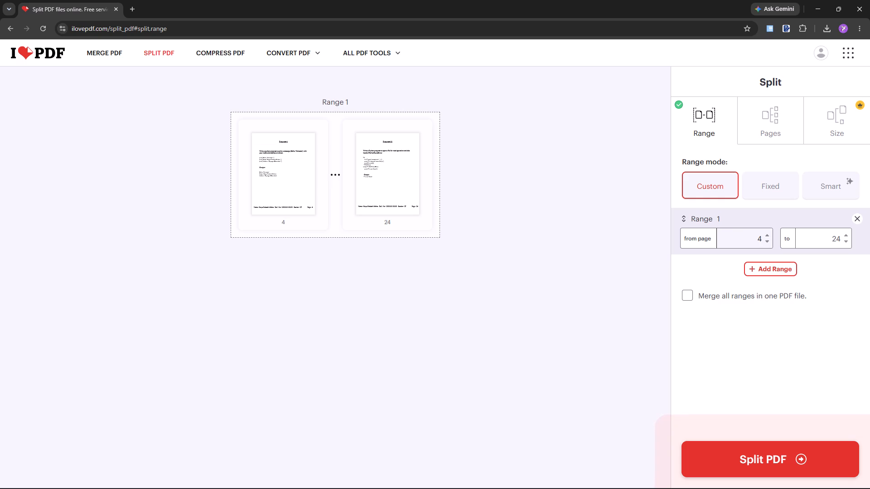
left_click(286, 181)
left_click(315, 128)
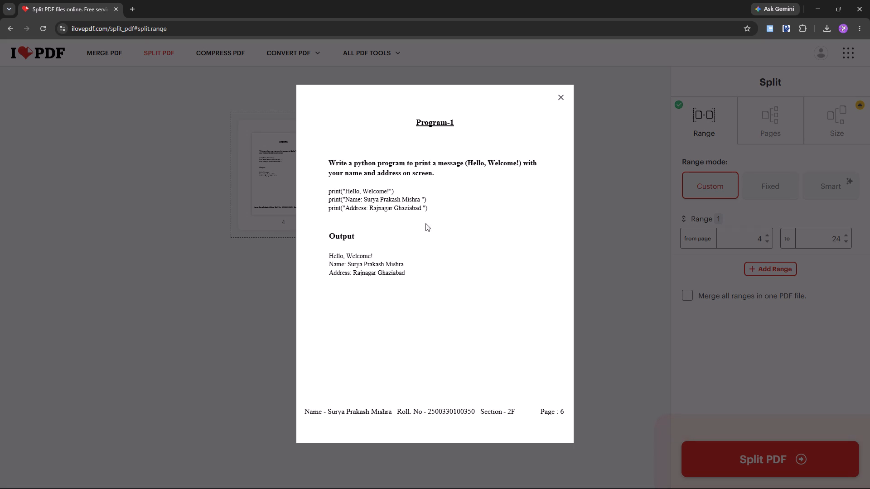
left_click(565, 101)
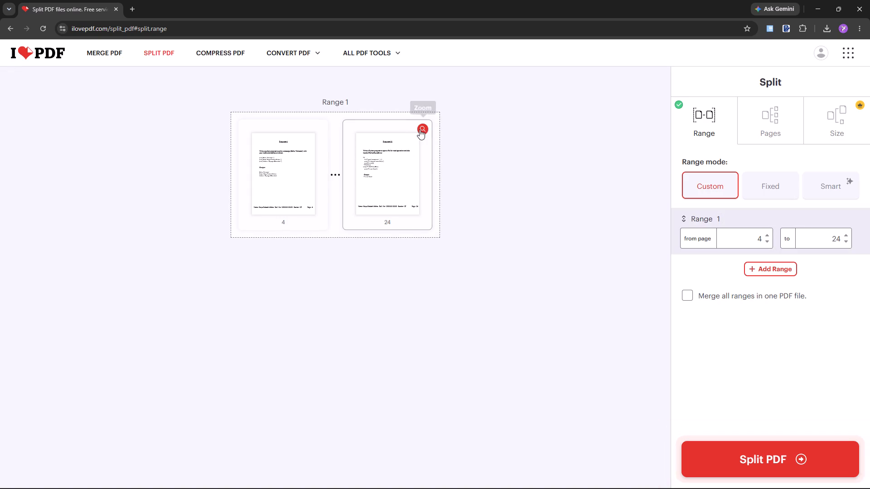
Preview page 24 enlarged, split out pages 4 to 24, and download the split PDF as ot.pdf.
left_click(420, 129)
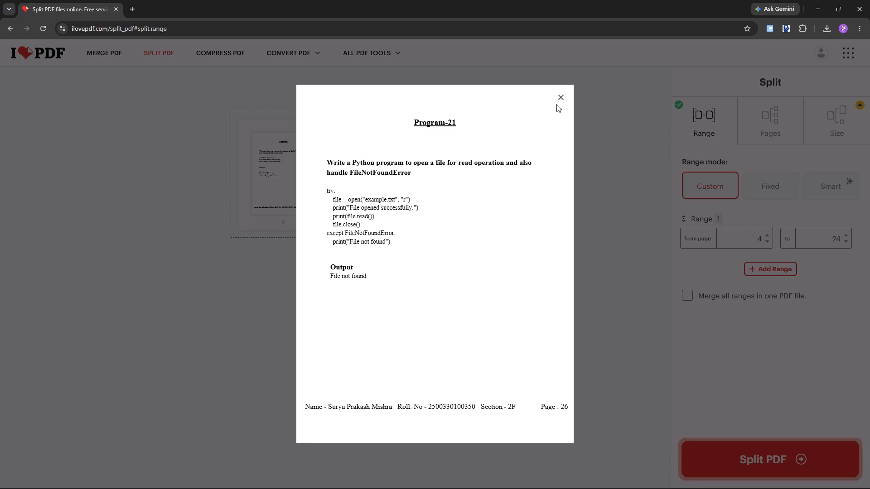
left_click(561, 100)
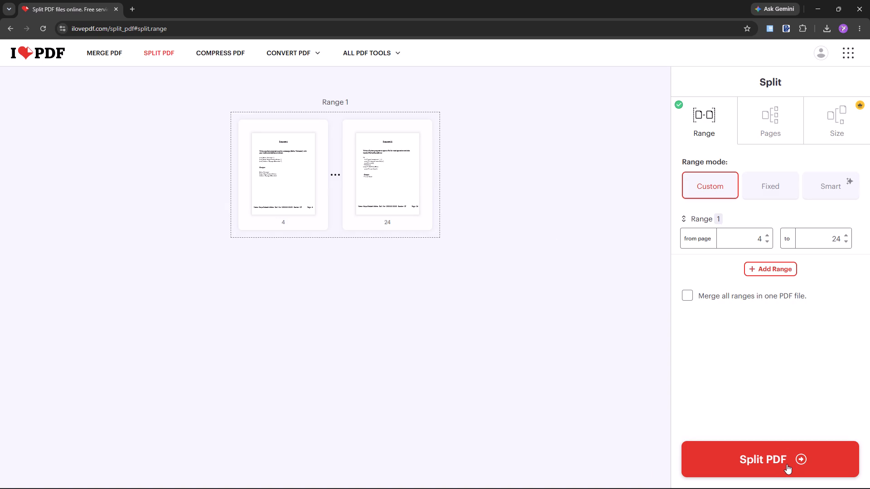
left_click(787, 464)
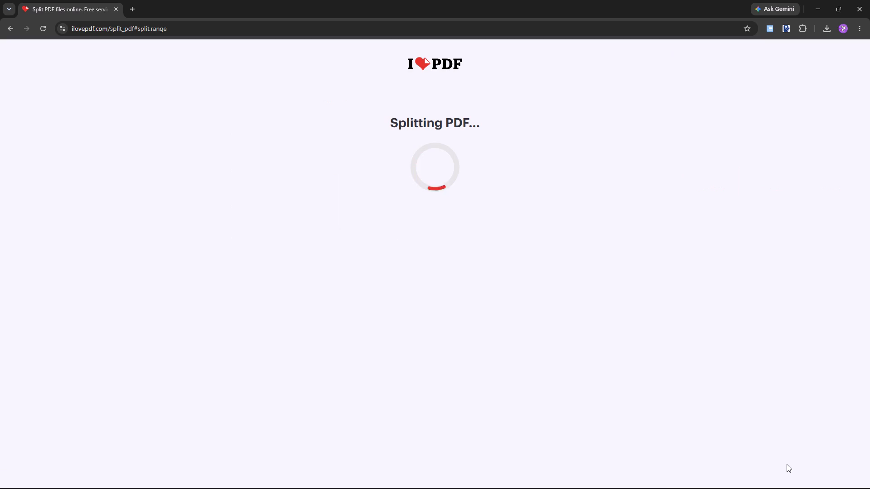
left_click(422, 117)
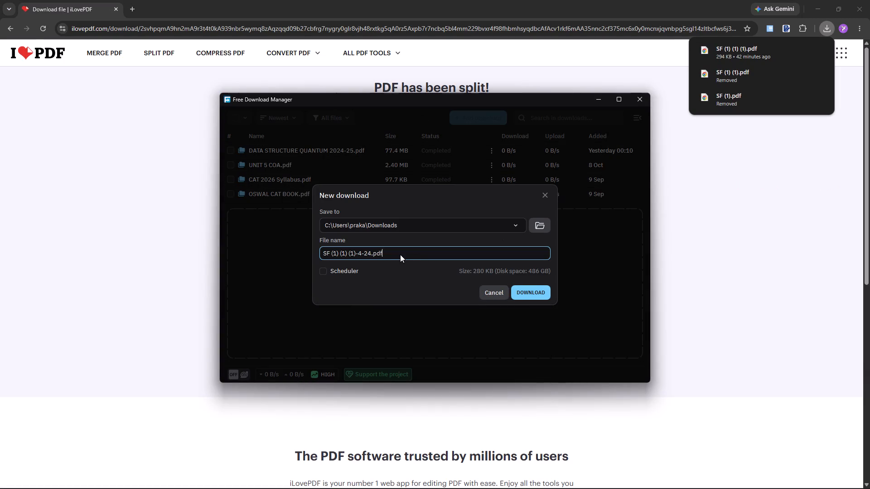
Rename the split file ot.pdf and download it to the Downloads folder.
left_click(372, 252)
left_click(372, 252)
left_click(373, 253)
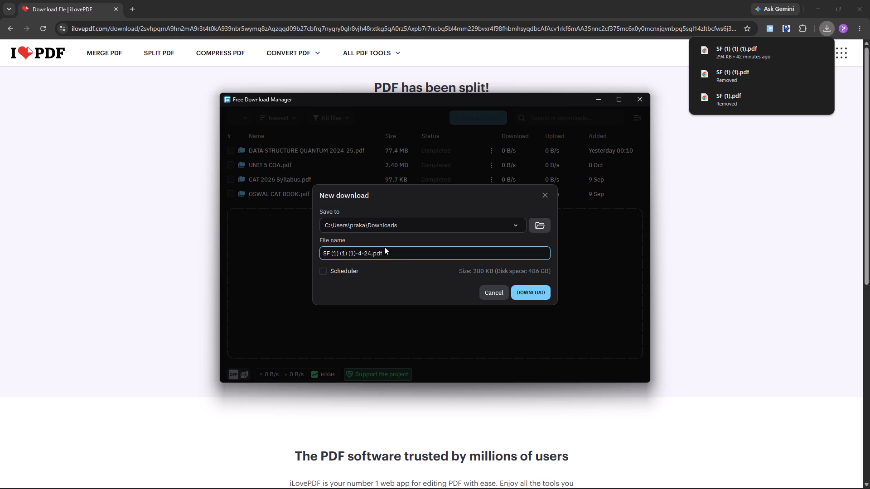
key("Left")
key("BackSpace")
key("BackSpace")
key("BackSpace")
key("BackSpace")
key("BackSpace")
key("BackSpace")
key("BackSpace")
key("BackSpace")
key("BackSpace")
key("BackSpace")
key("BackSpace")
key("BackSpace")
key("BackSpace")
key("BackSpace")
key("BackSpace")
key("BackSpace")
key("BackSpace")
key("BackSpace")
key("BackSpace")
key("BackSpace")
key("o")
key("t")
left_click(525, 291)
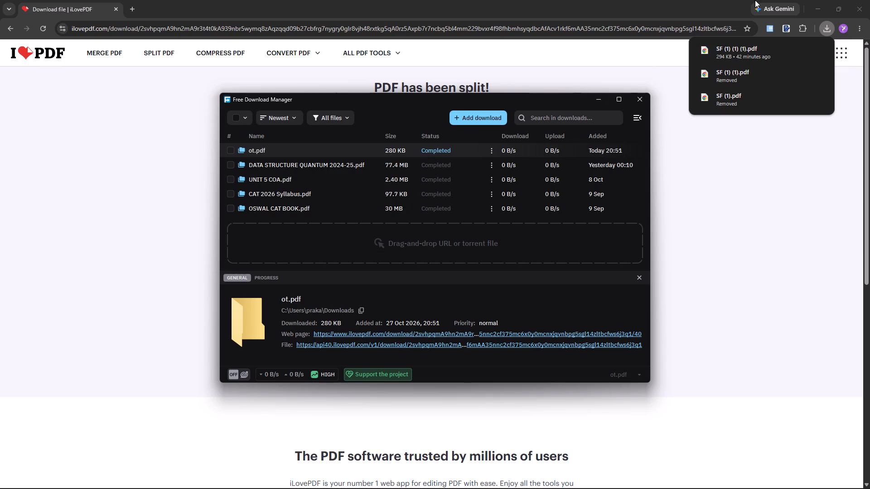
Switch to File Explorer and open the ot PDF from the Downloads folder.
left_click(826, 7)
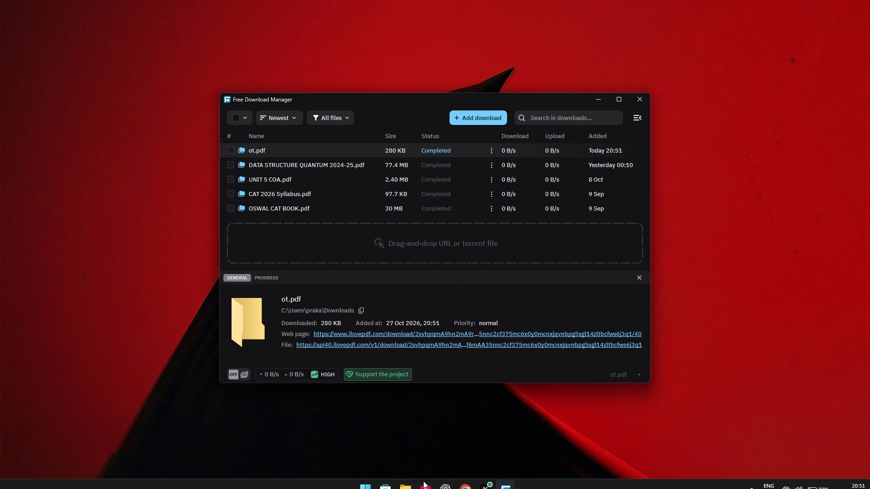
left_click(405, 477)
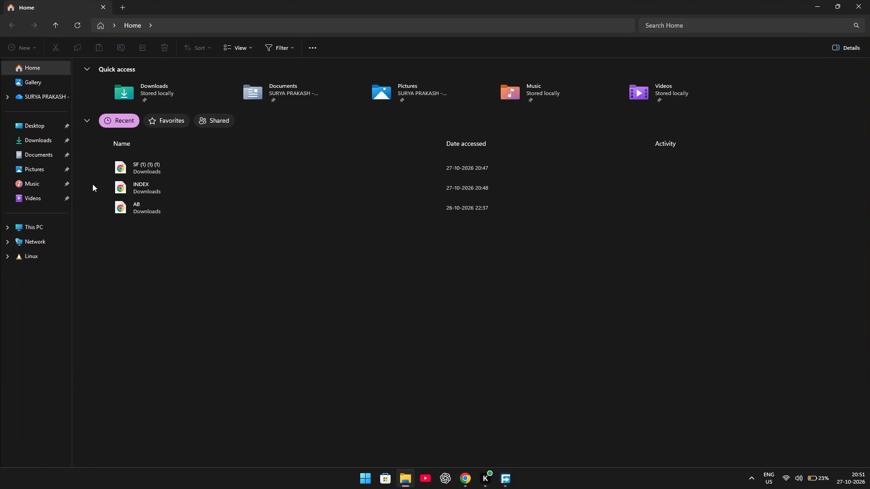
left_click(40, 139)
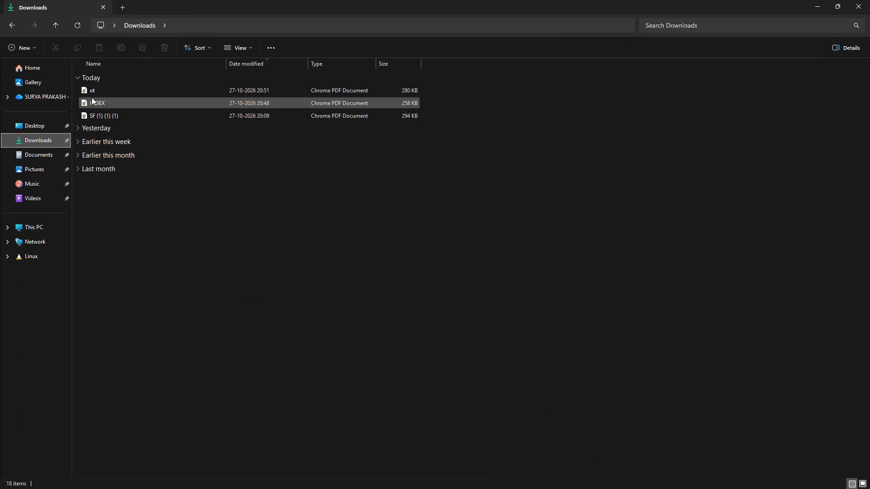
double_click(96, 92)
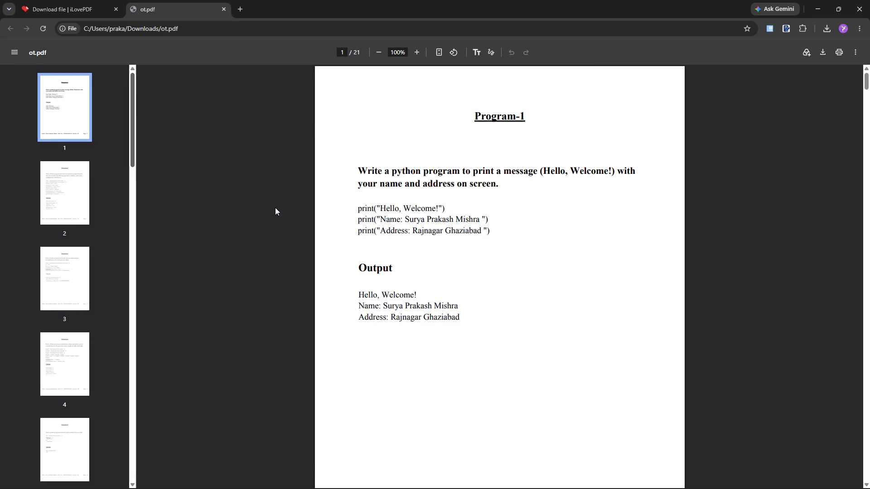
Review the pages of ot.pdf in order from Program-1, checking the programs, their outputs and the footer page numbers.
scroll(276, 207, "up", 3)
scroll(276, 202, "down", 17)
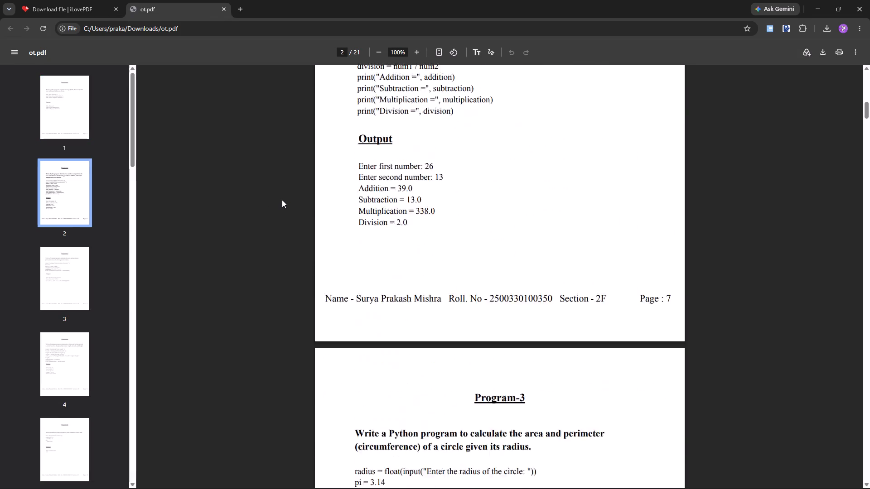
scroll(283, 194, "down", 17)
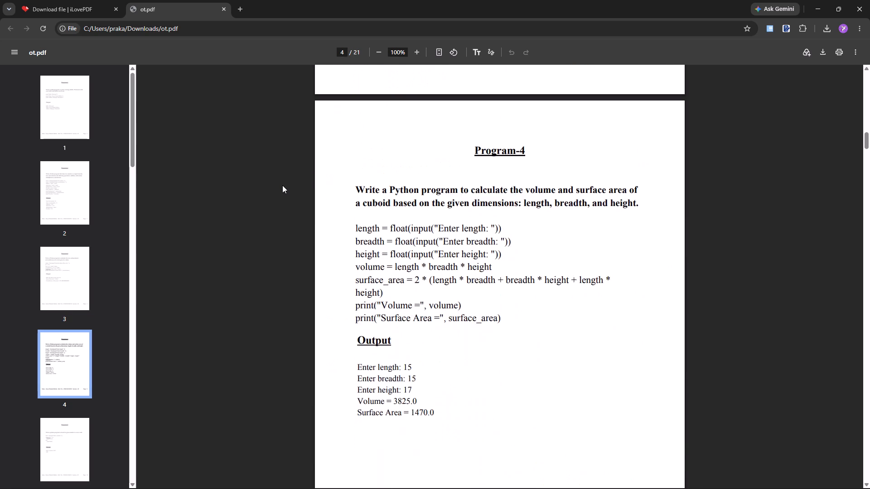
scroll(282, 185, "down", 20)
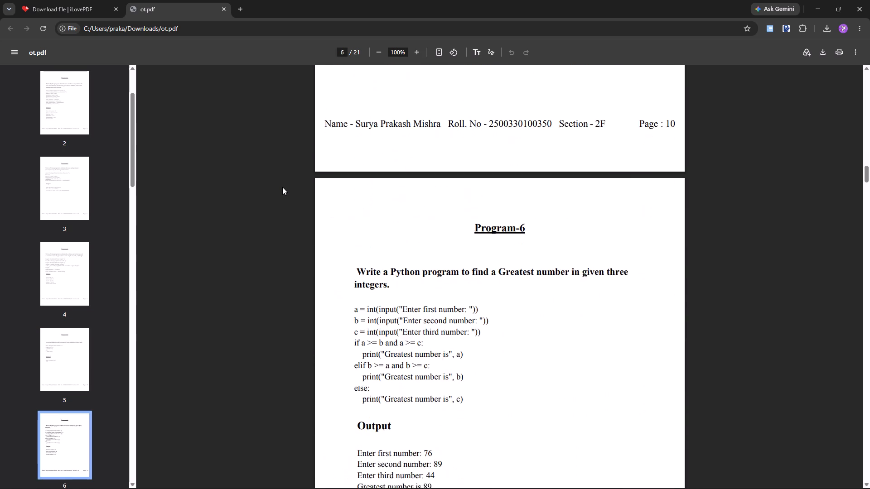
scroll(282, 187, "down", 18)
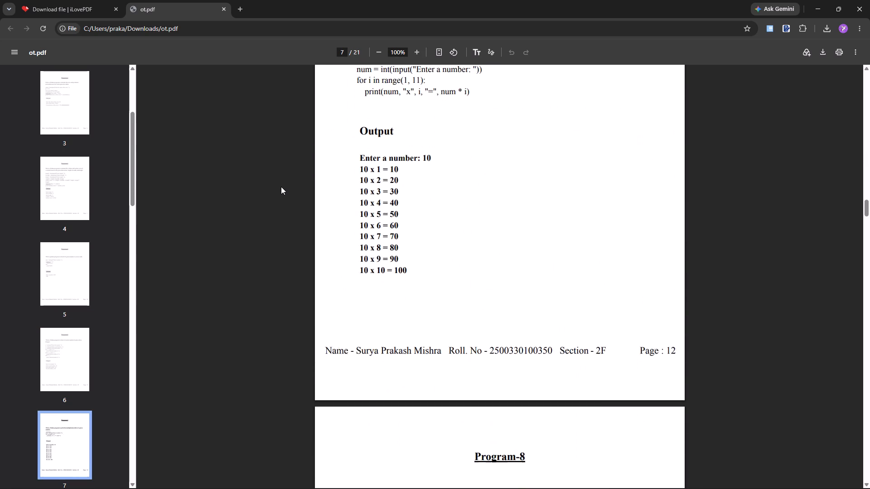
scroll(281, 187, "down", 15)
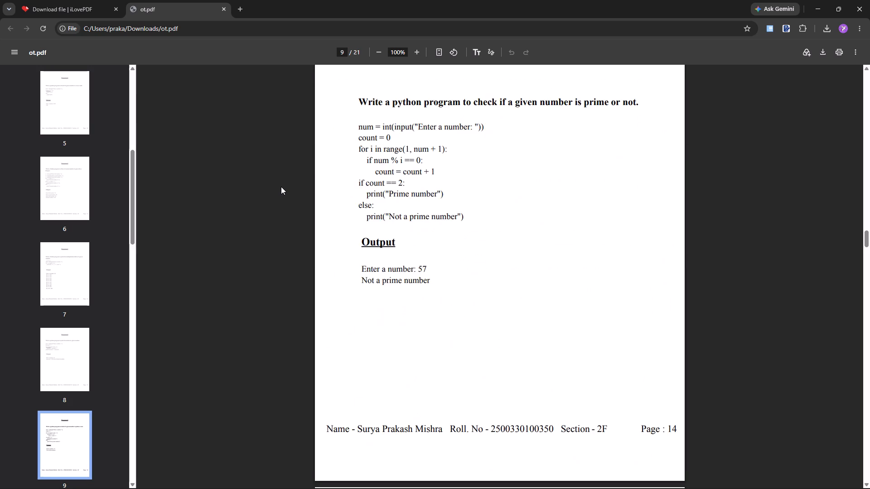
scroll(281, 187, "down", 9)
scroll(281, 187, "up", 3)
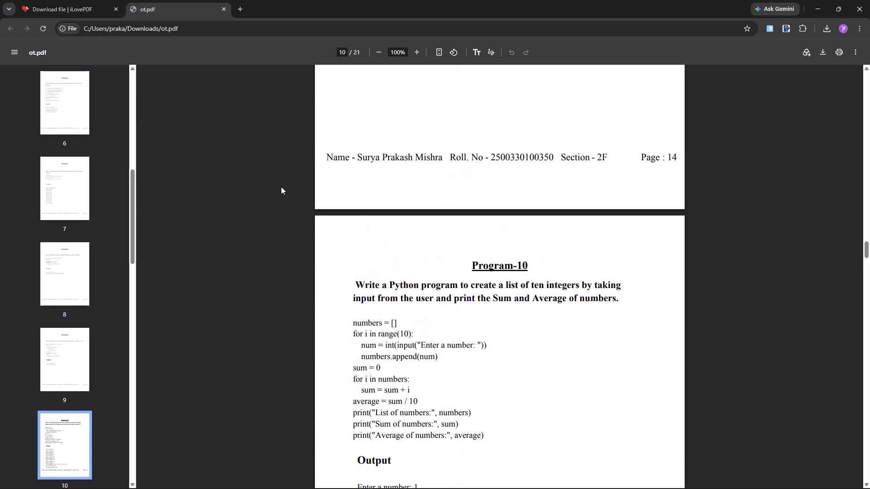
scroll(281, 187, "down", 18)
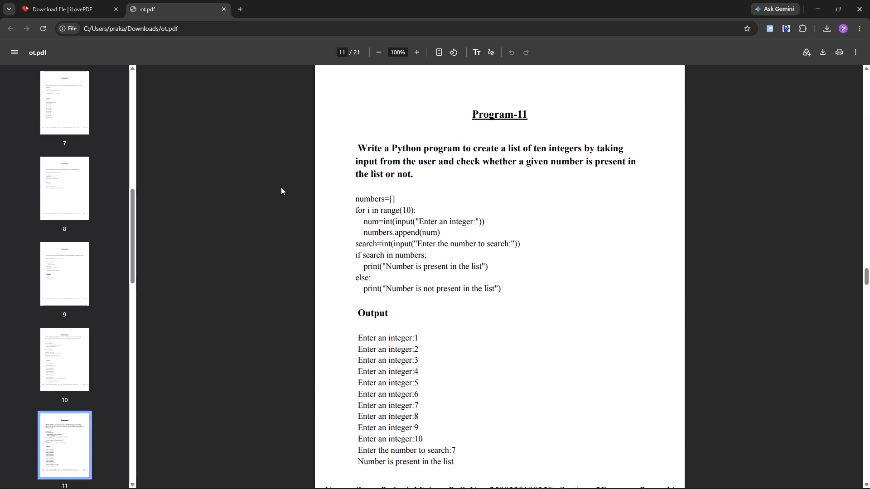
scroll(281, 187, "down", 9)
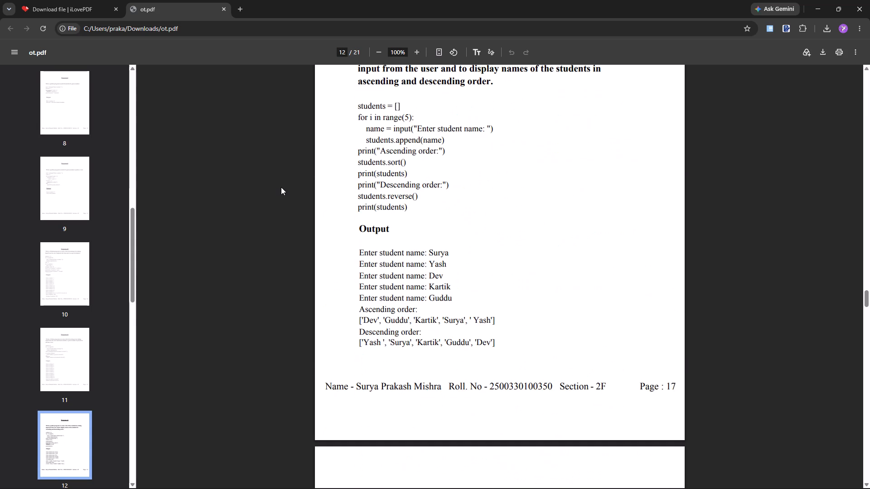
scroll(281, 187, "down", 13)
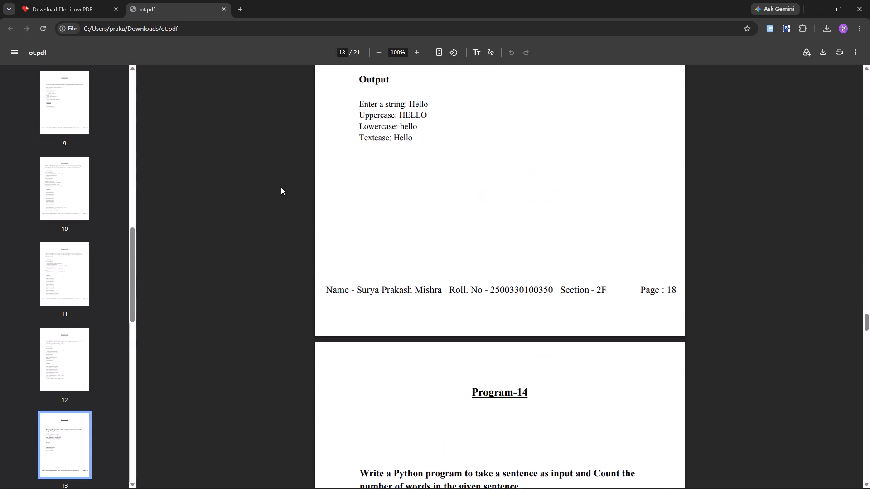
scroll(281, 187, "down", 20)
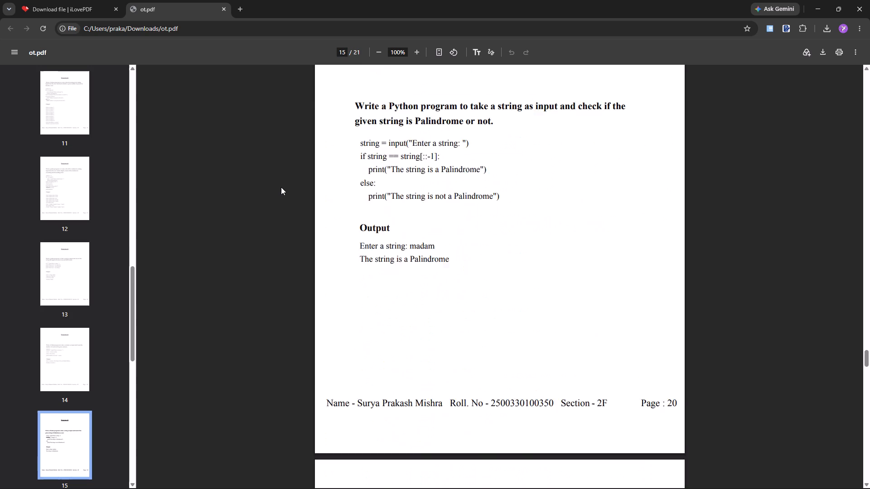
Review the program pages of ot.pdf from Program-15 through Program-21, then close its tab.
scroll(281, 187, "down", 15)
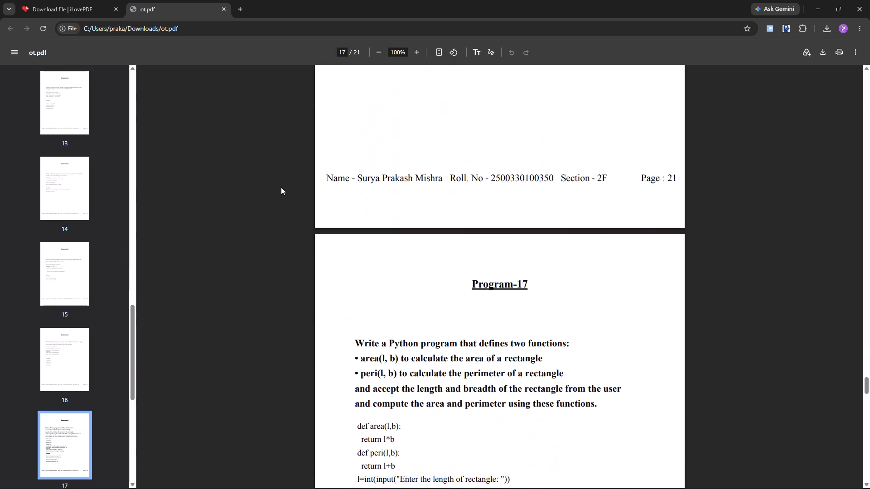
scroll(281, 187, "down", 13)
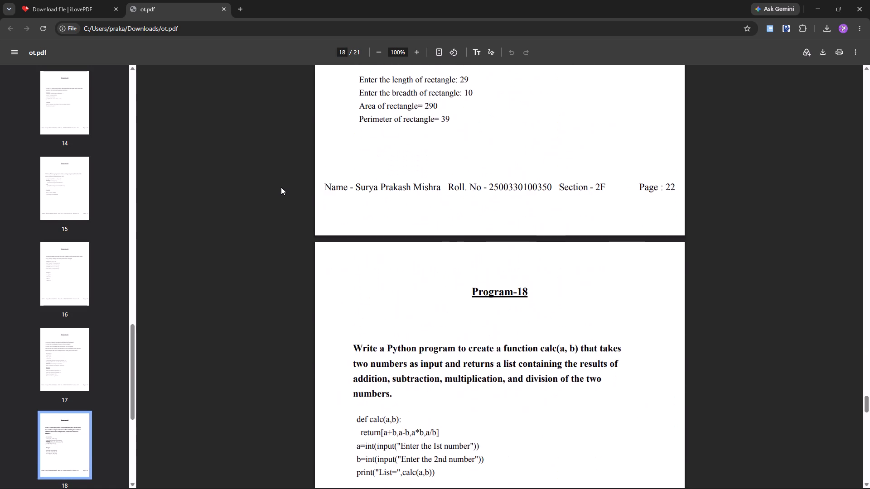
scroll(281, 187, "down", 16)
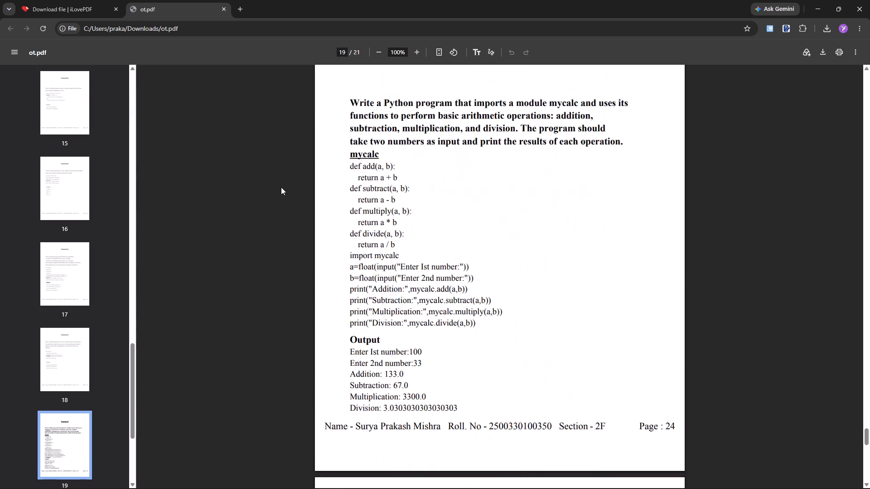
scroll(281, 187, "down", 13)
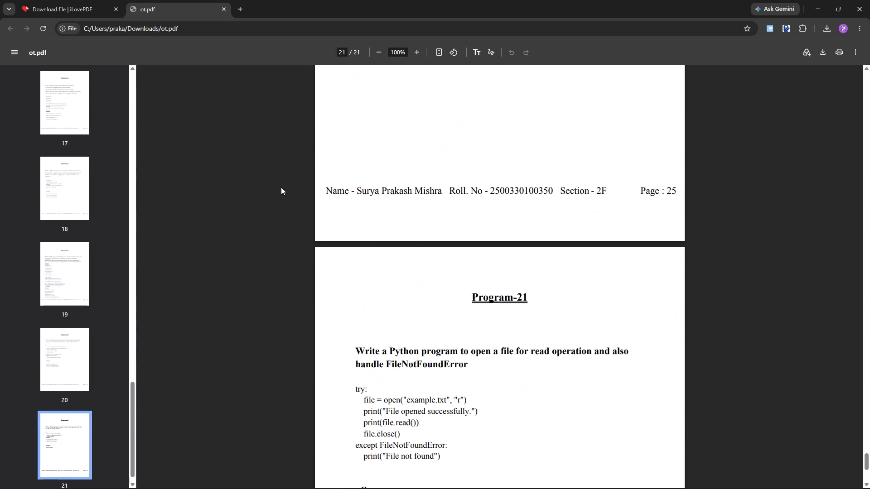
scroll(281, 187, "down", 16)
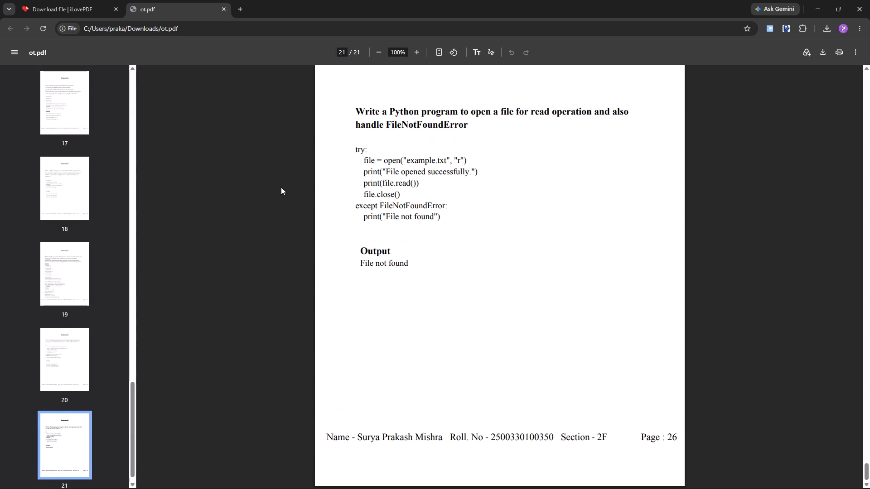
left_click(222, 8)
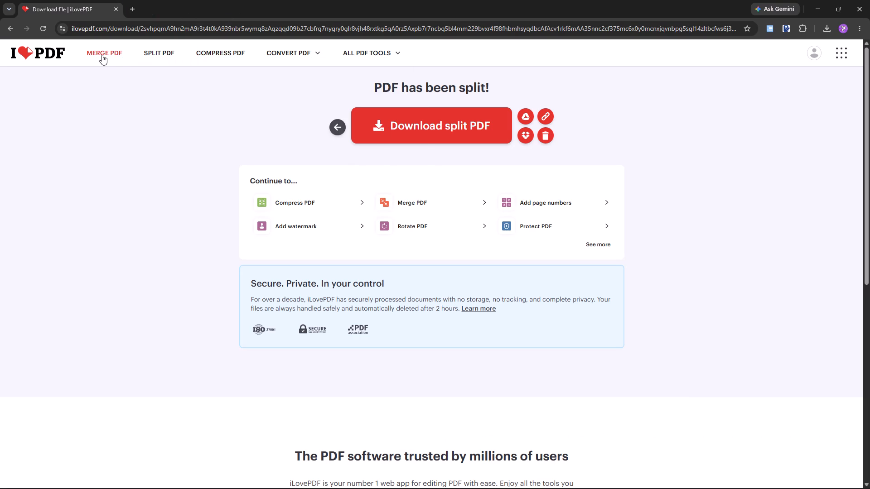
Return to the Split PDF tool and load INDEX from Downloads into it.
left_click(102, 55)
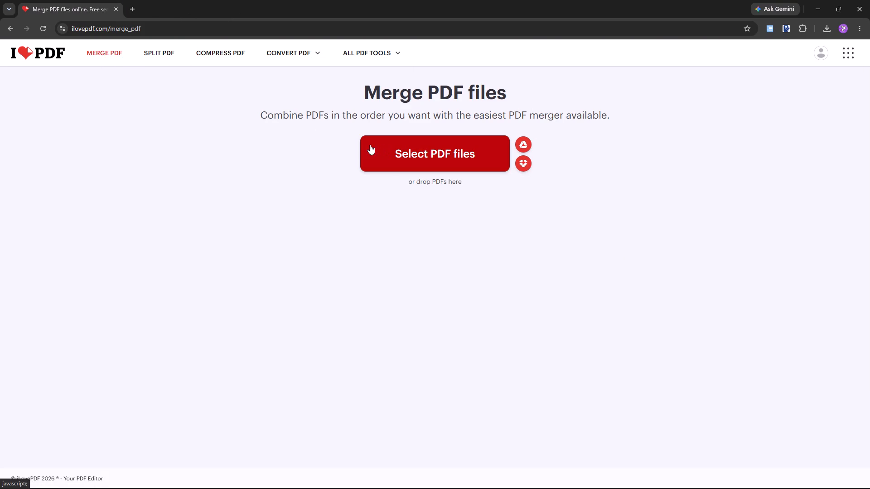
left_click(149, 49)
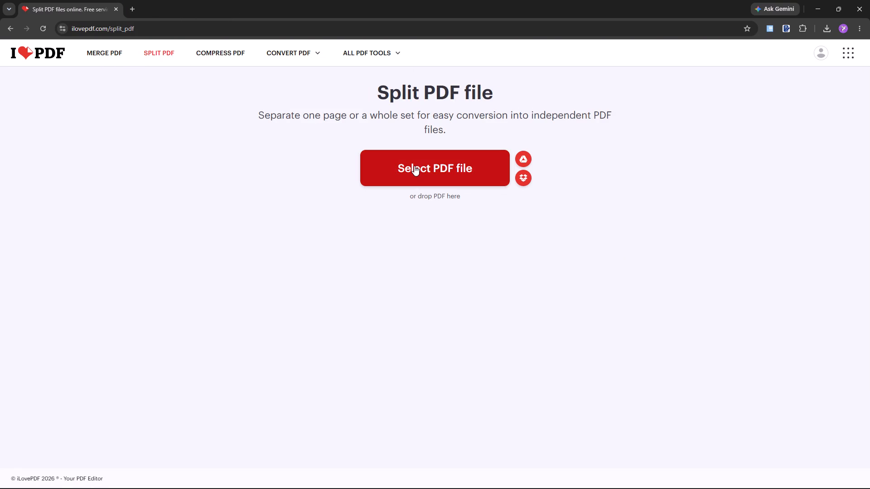
left_click(416, 168)
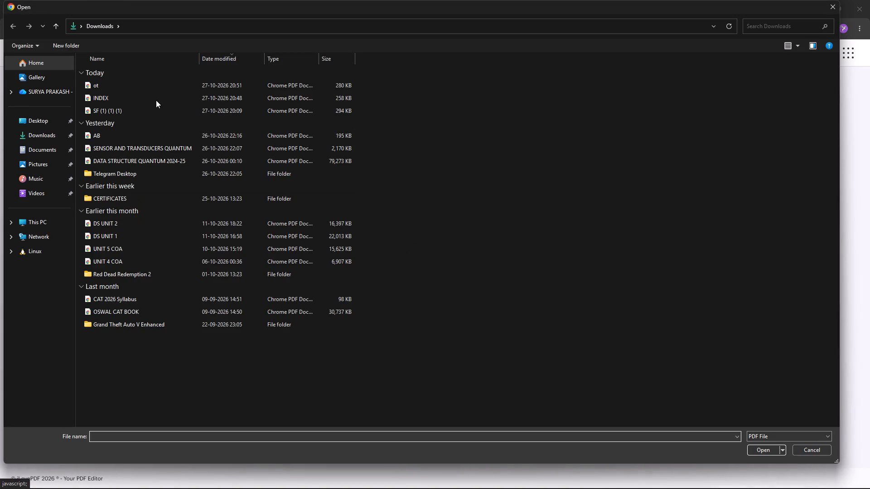
double_click(150, 100)
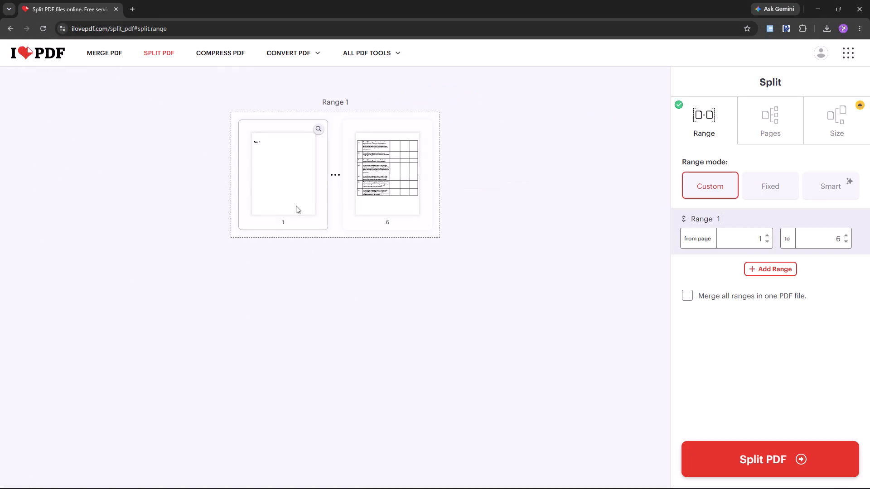
Advance Range 1's starting page from 1 to 3, examining each starting page enlarged to locate the Index.
left_click(317, 131)
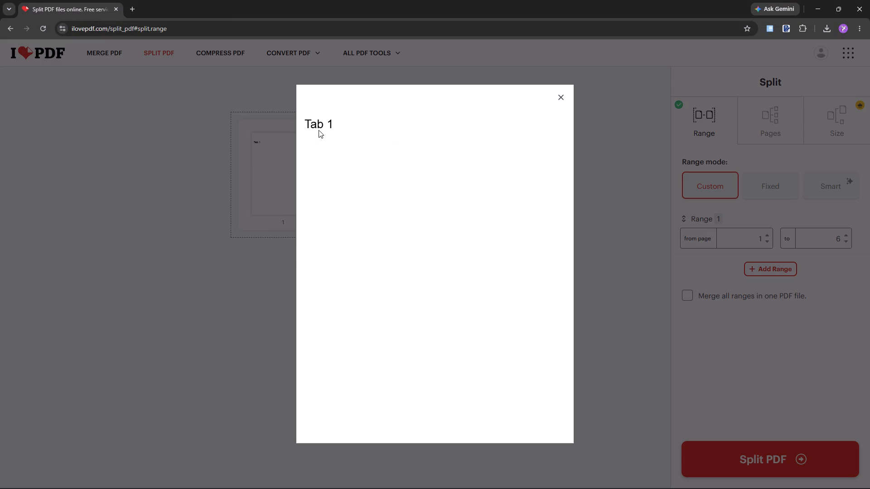
left_click(564, 98)
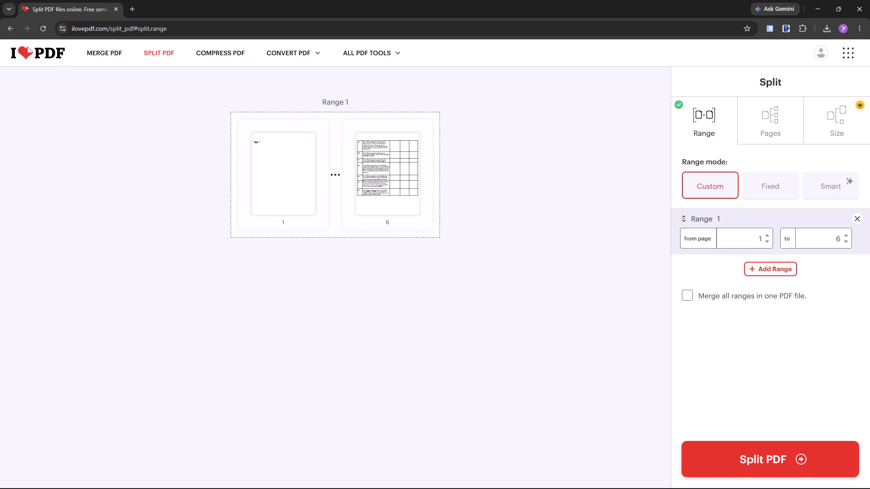
left_click(768, 235)
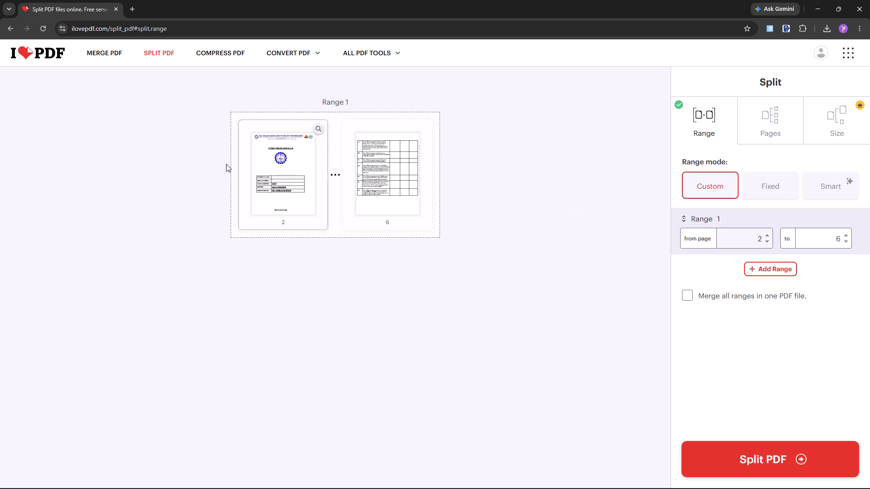
left_click(275, 170)
left_click(319, 129)
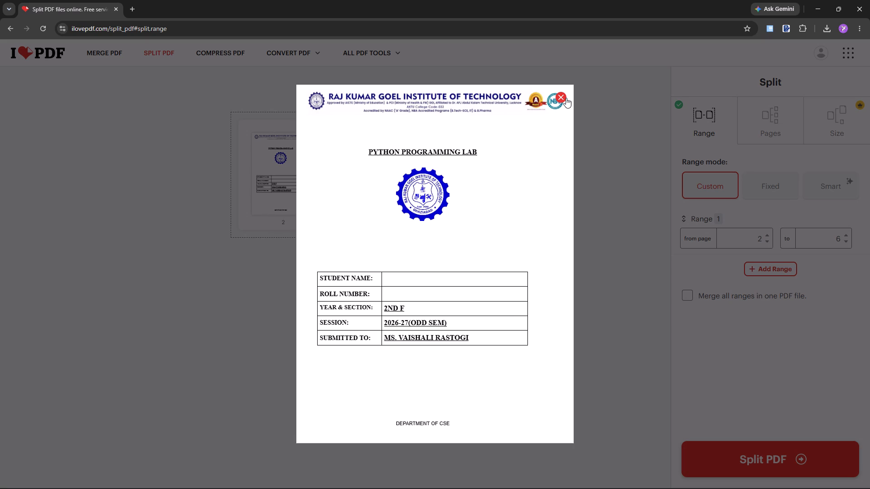
left_click(564, 96)
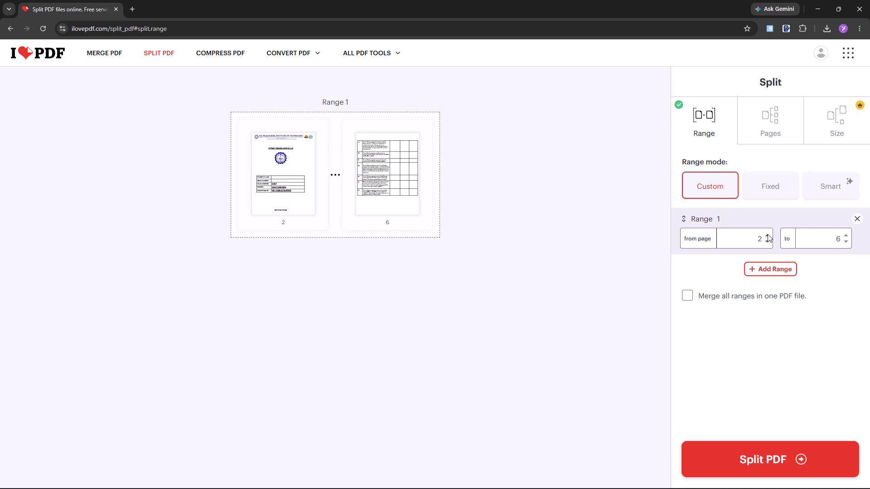
left_click(768, 234)
left_click(280, 176)
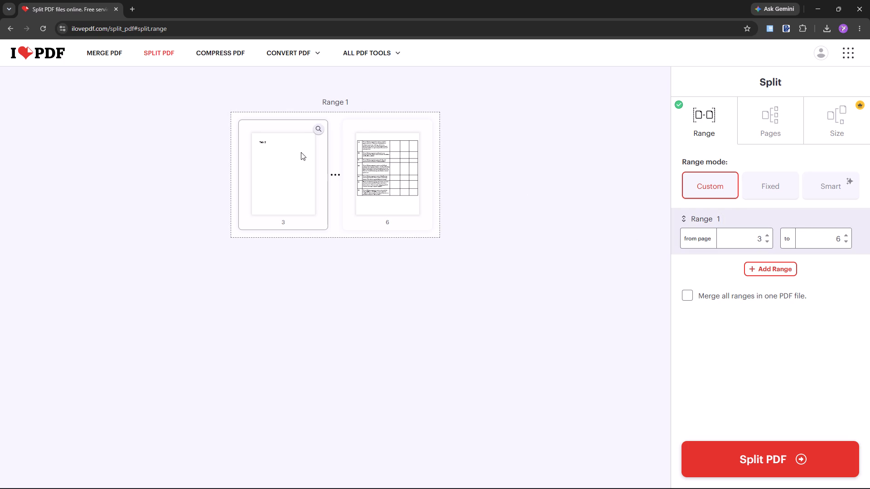
left_click(320, 130)
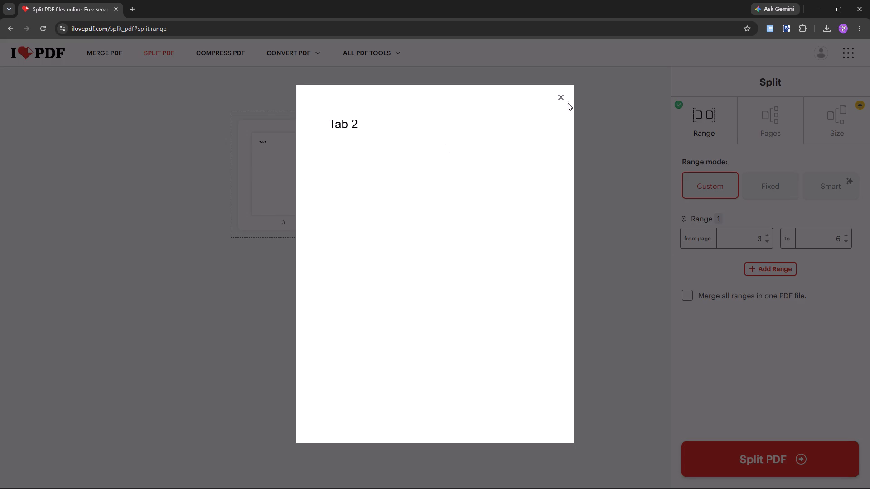
left_click(562, 98)
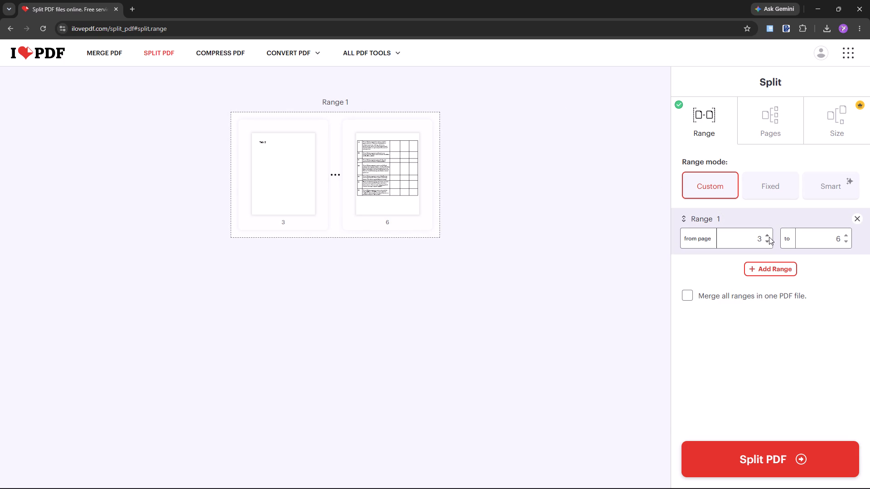
Set Range 1 to run from page 4 to 6 and preview page 4 enlarged.
left_click(768, 235)
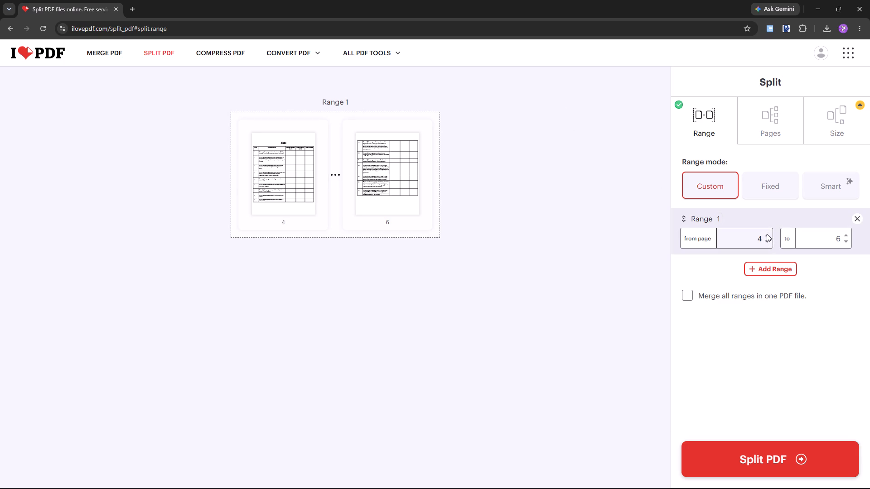
left_click(767, 235)
left_click(767, 235)
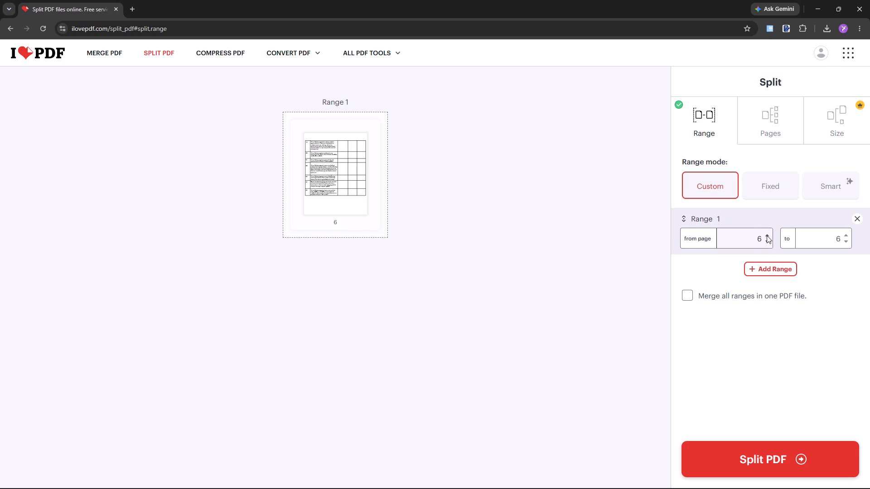
left_click(767, 241)
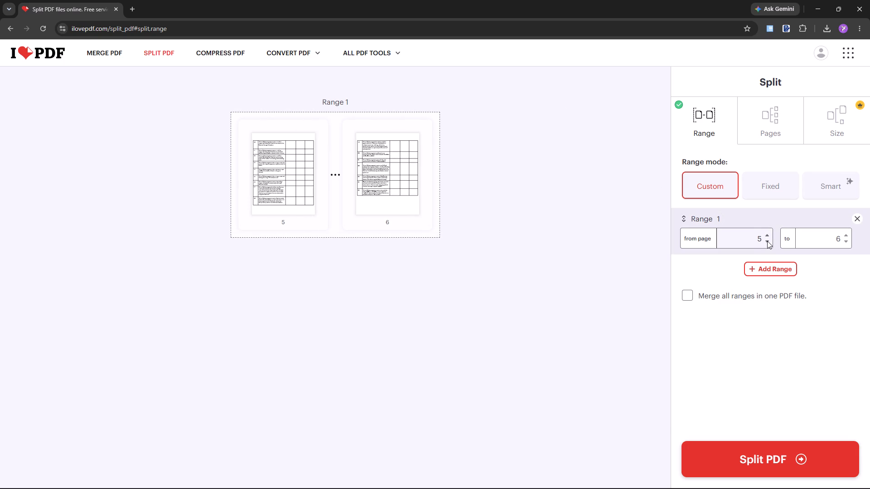
left_click(767, 241)
left_click(767, 241)
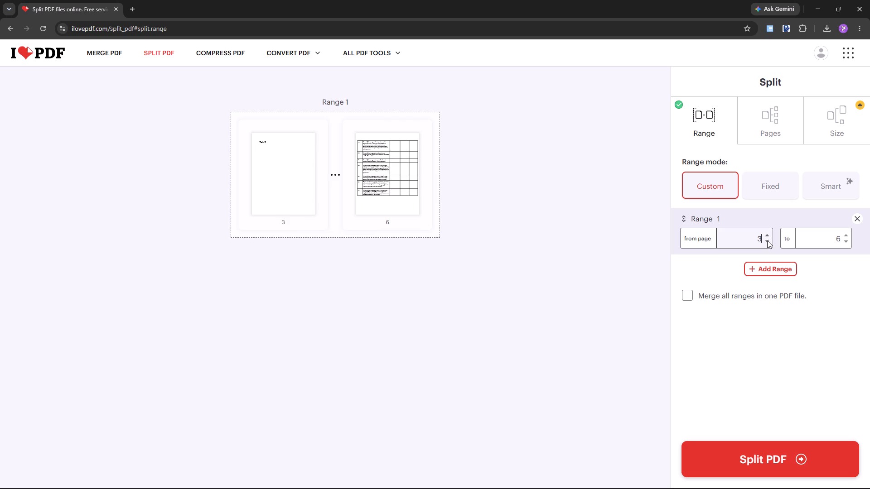
left_click(767, 235)
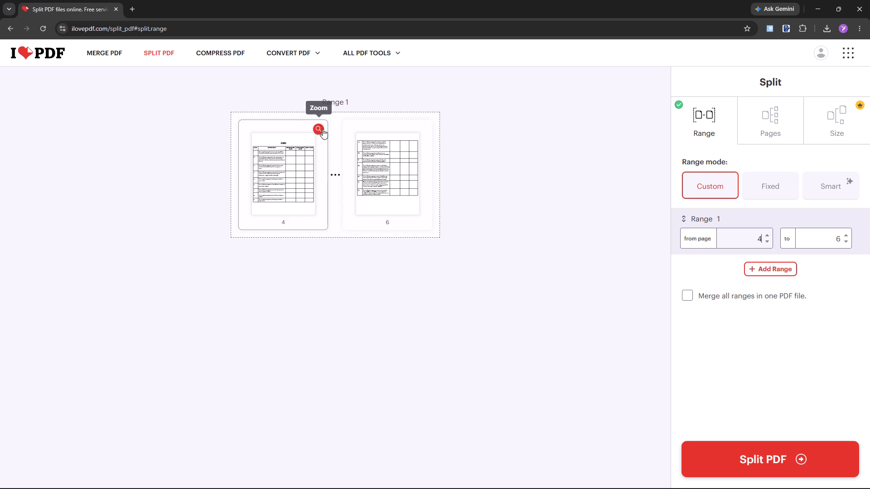
left_click(323, 129)
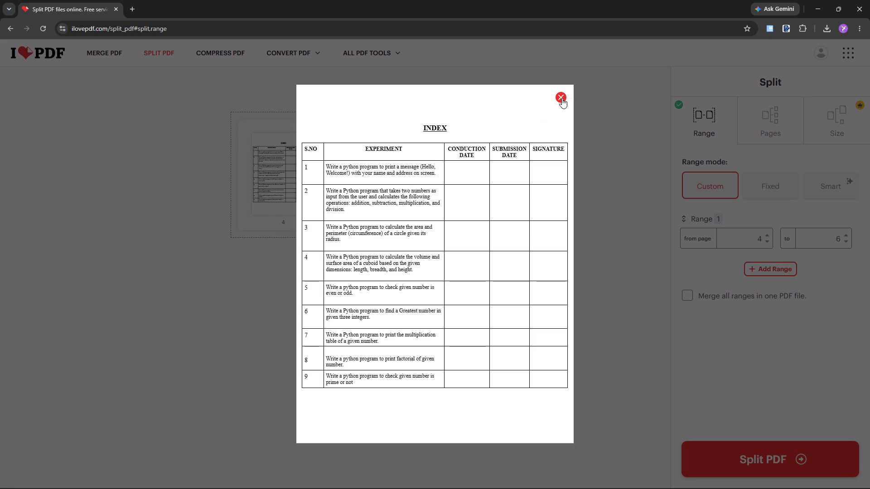
left_click(562, 97)
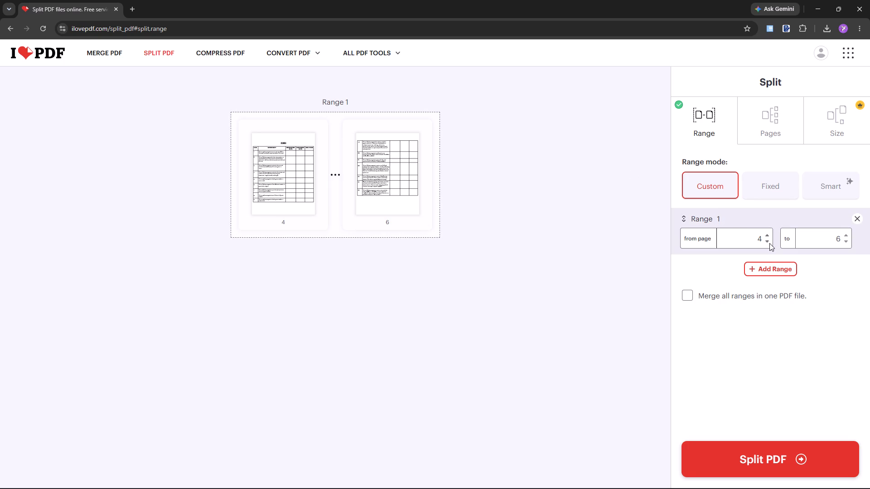
Split out the selected Index pages and download the result to Downloads as INDEX-4-6.pdf.
left_click(775, 460)
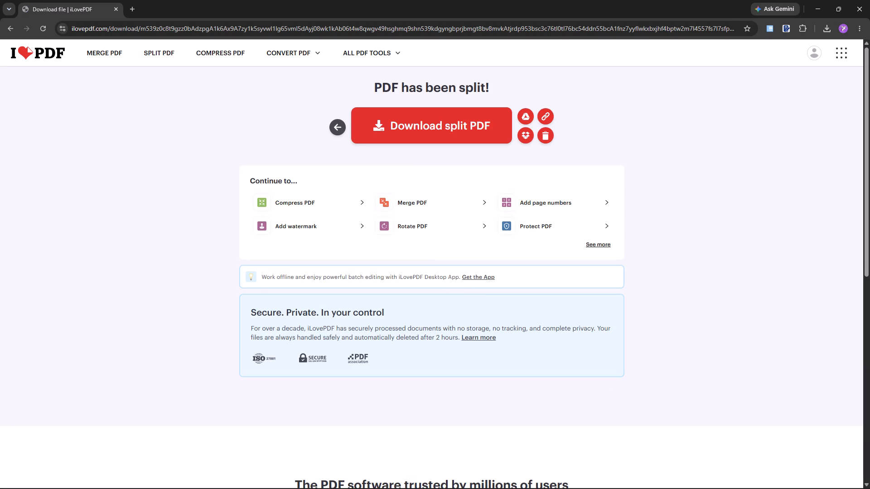
left_click(410, 133)
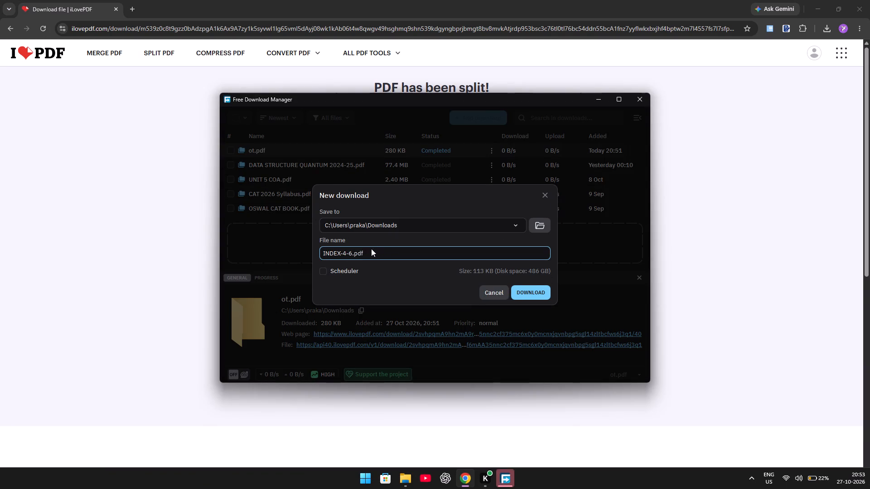
left_click(532, 286)
left_click(599, 94)
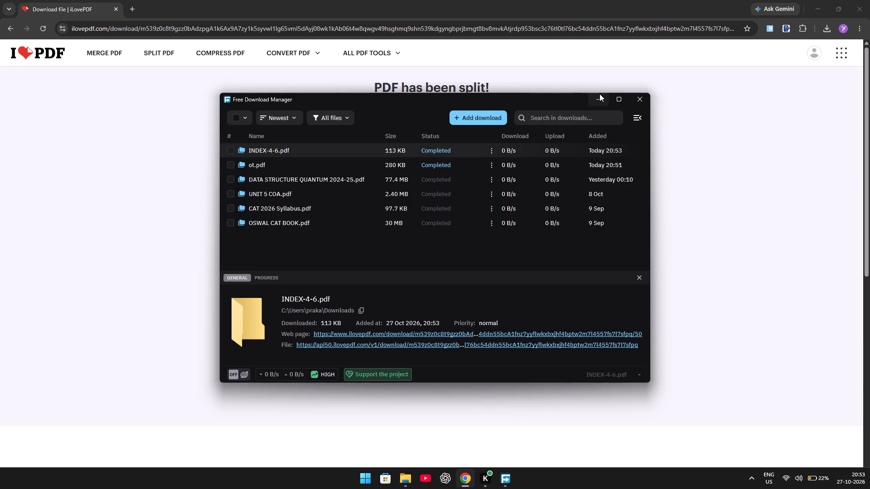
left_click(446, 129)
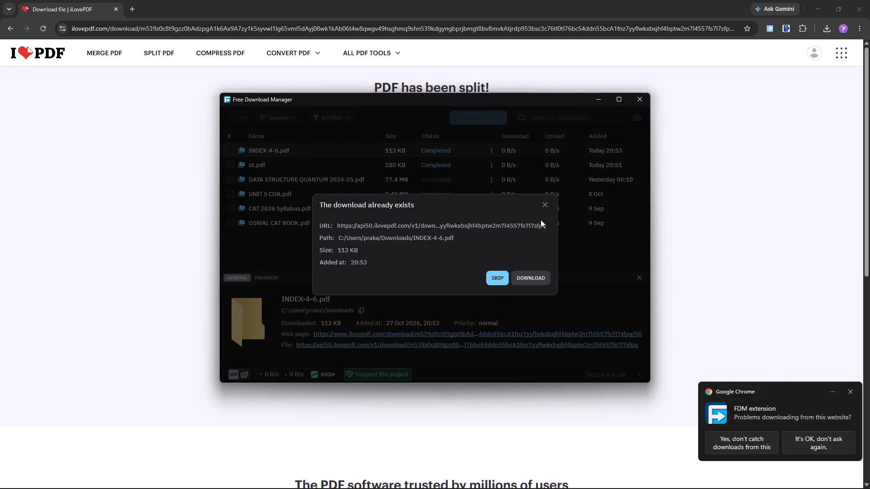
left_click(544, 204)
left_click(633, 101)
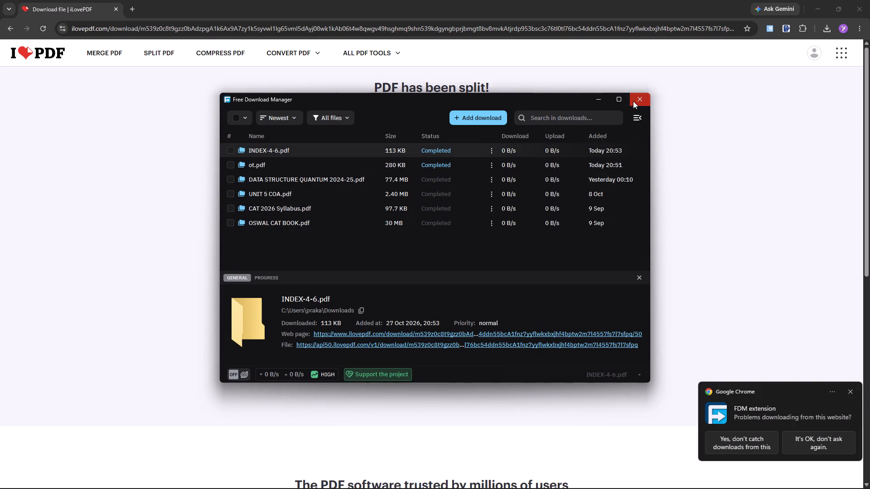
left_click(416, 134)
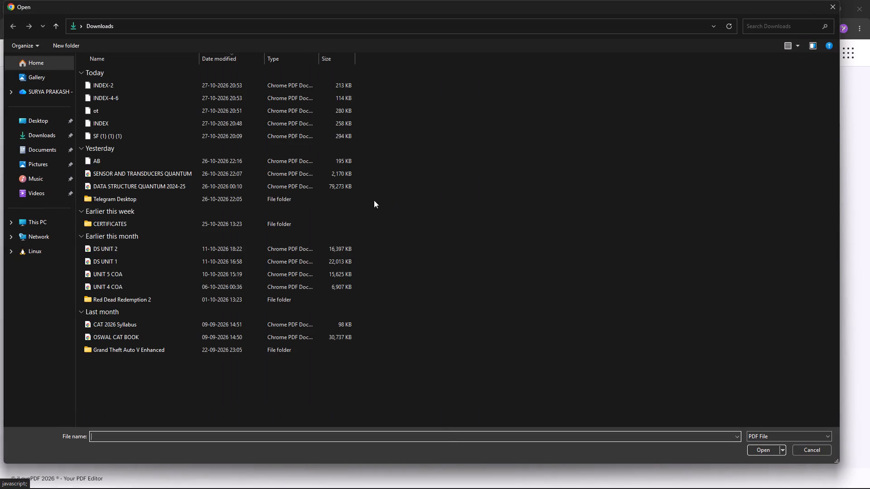
double_click(126, 87)
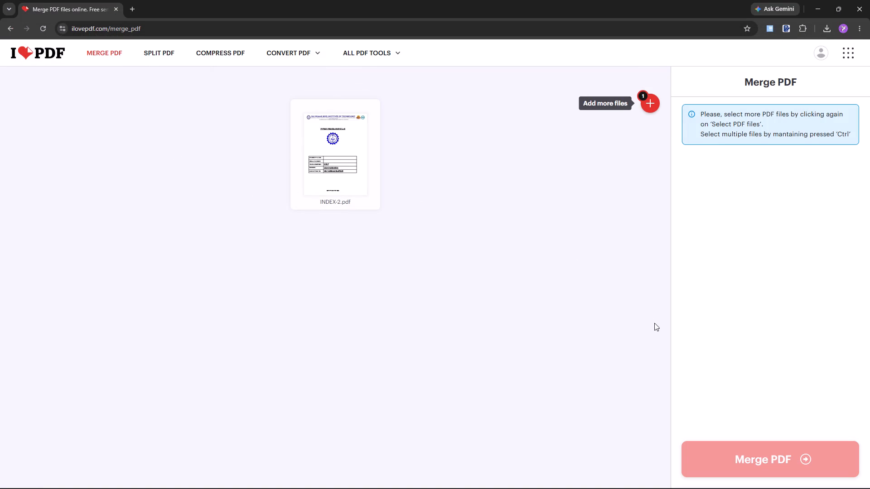
left_click(651, 105)
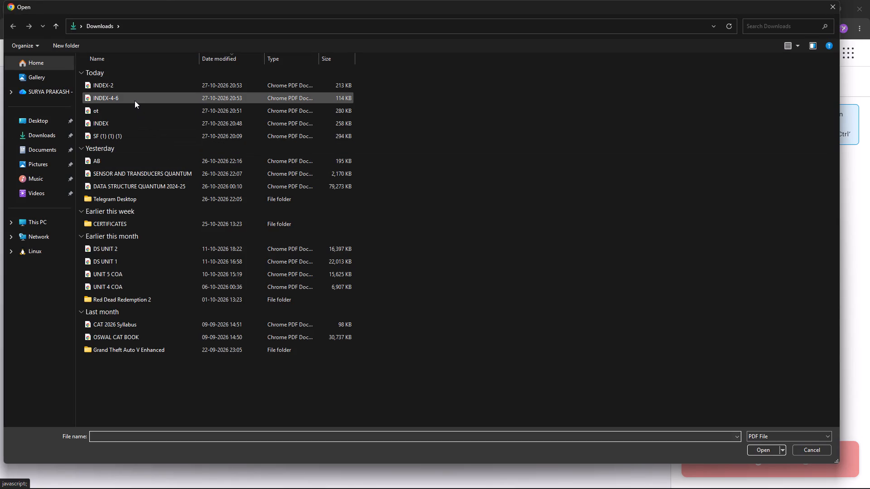
double_click(135, 101)
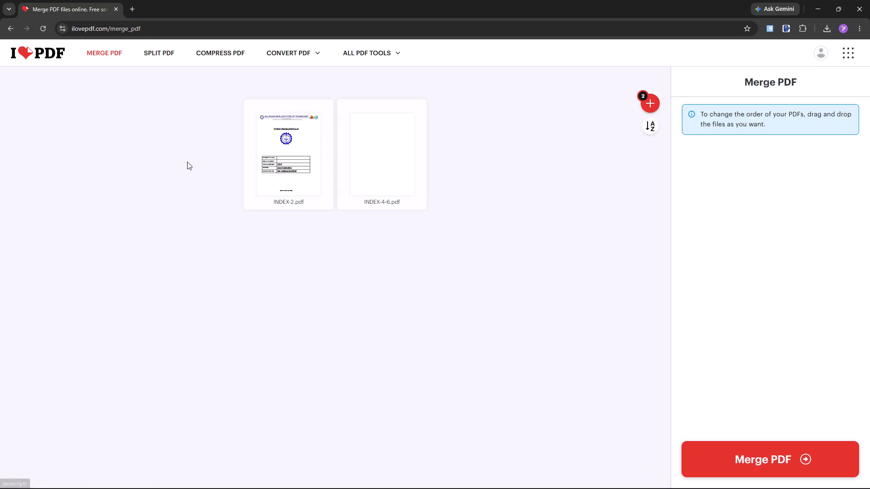
left_click(648, 107)
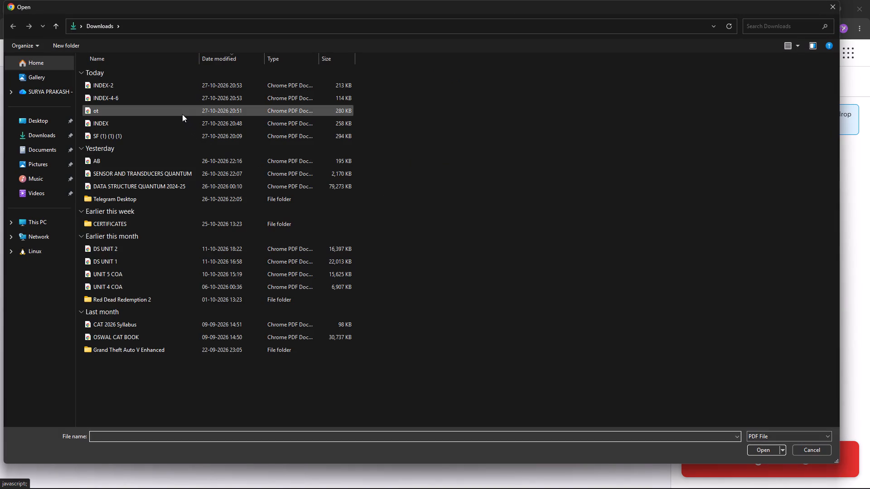
double_click(179, 115)
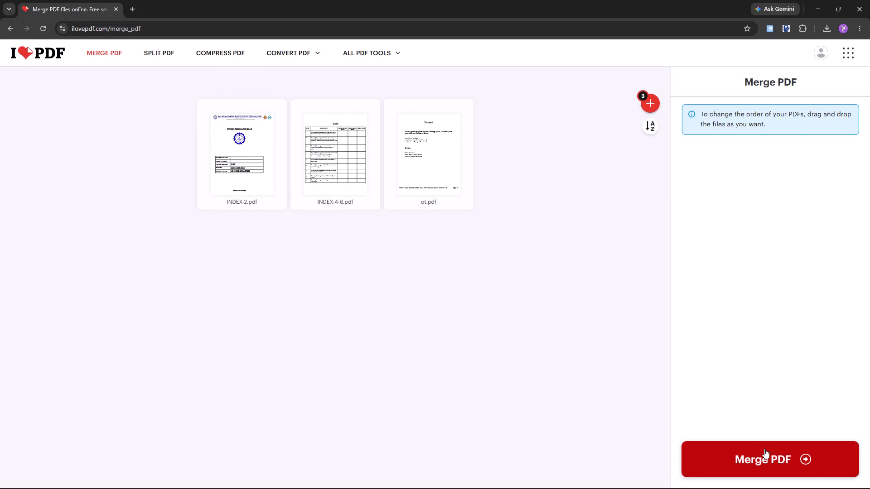
Merge the three loaded PDFs and download the result to Downloads under the name fhh.pdf.
left_click(764, 449)
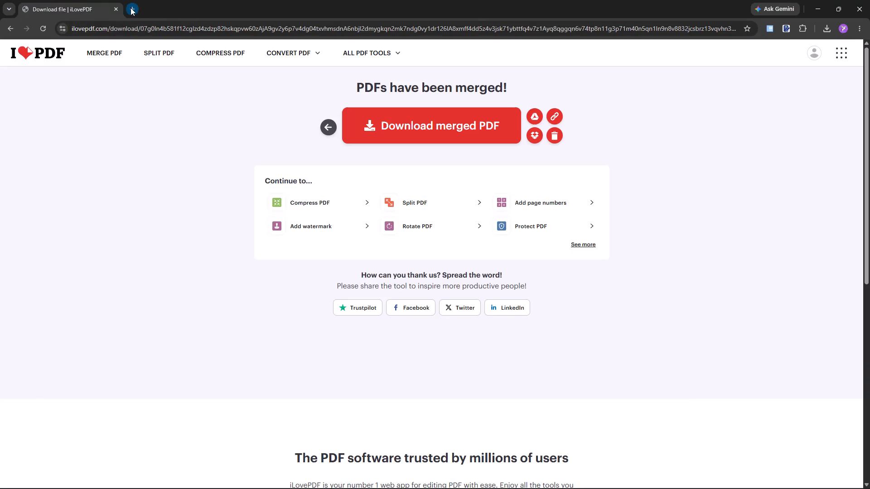
left_click(420, 121)
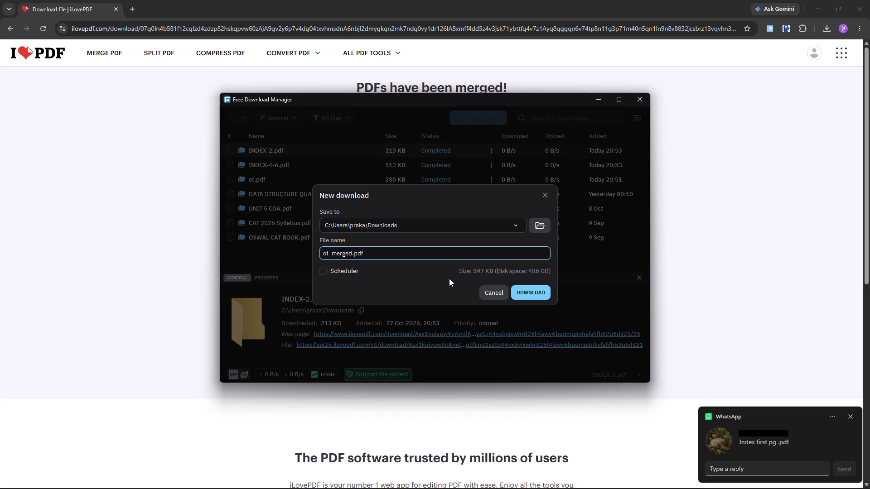
key("Left")
key("Left")
key("Left")
key("Left")
key("BackSpace")
key("BackSpace")
key("BackSpace")
key("BackSpace")
key("BackSpace")
key("BackSpace")
key("BackSpace")
key("BackSpace")
key("BackSpace")
key("BackSpace")
key("BackSpace")
key("BackSpace")
key("BackSpace")
key("BackSpace")
key("BackSpace")
key("BackSpace")
key("BackSpace")
key("BackSpace")
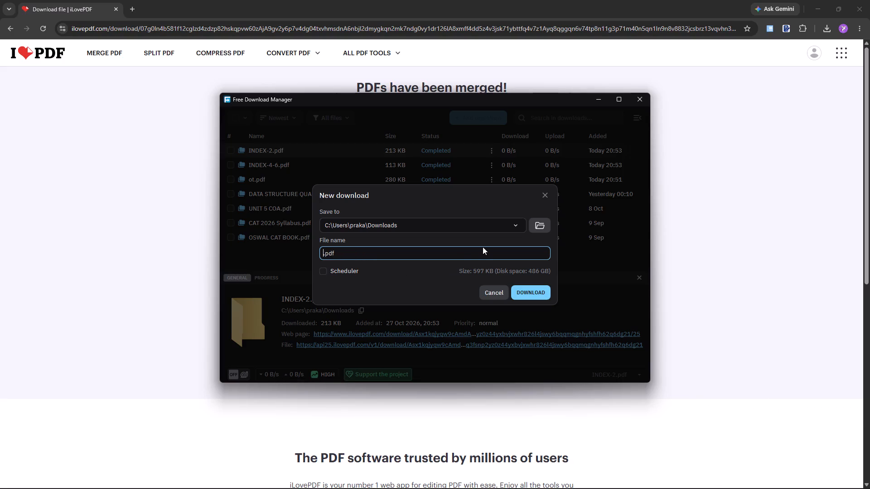
type("fhh")
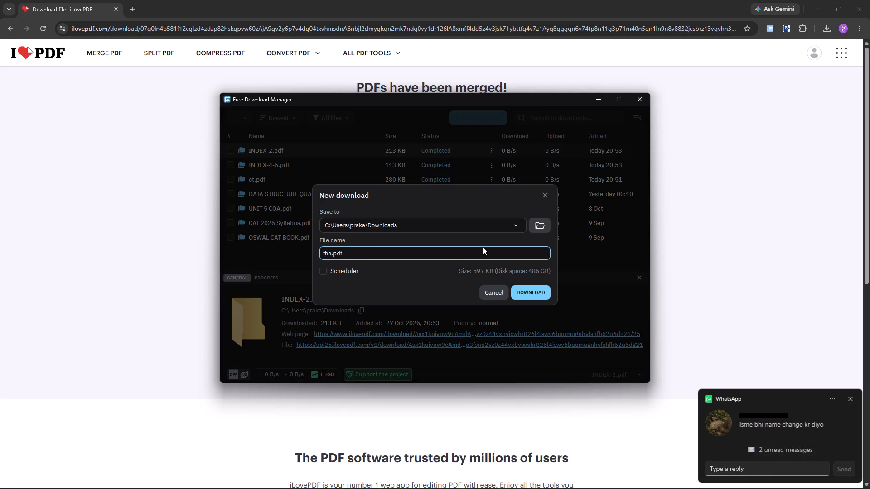
left_click(534, 292)
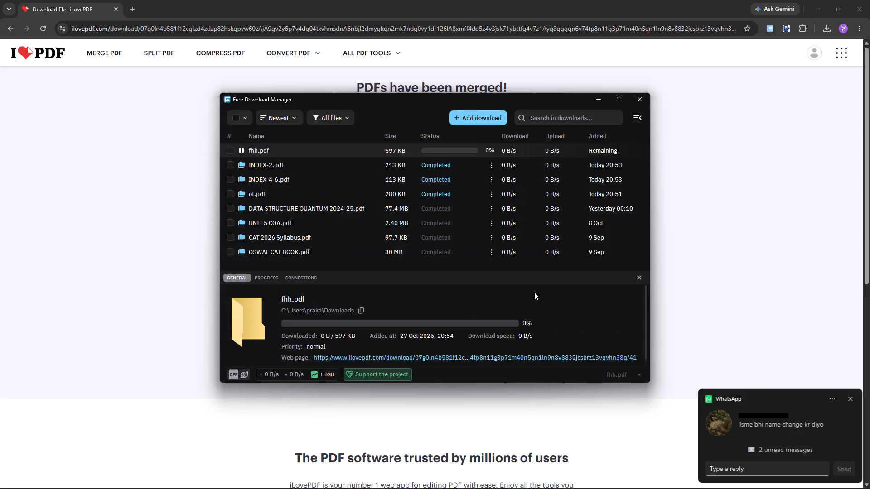
left_click(641, 101)
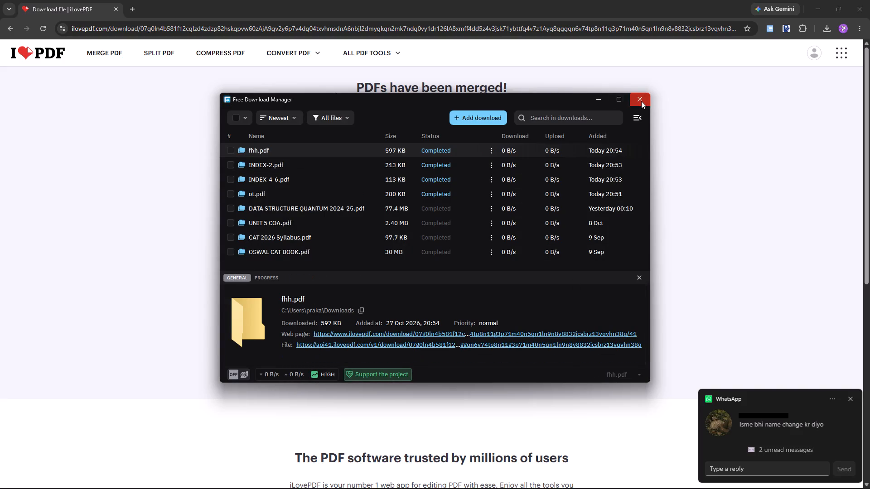
Close the browser window to return to the Downloads folder in File Explorer.
left_click(869, 0)
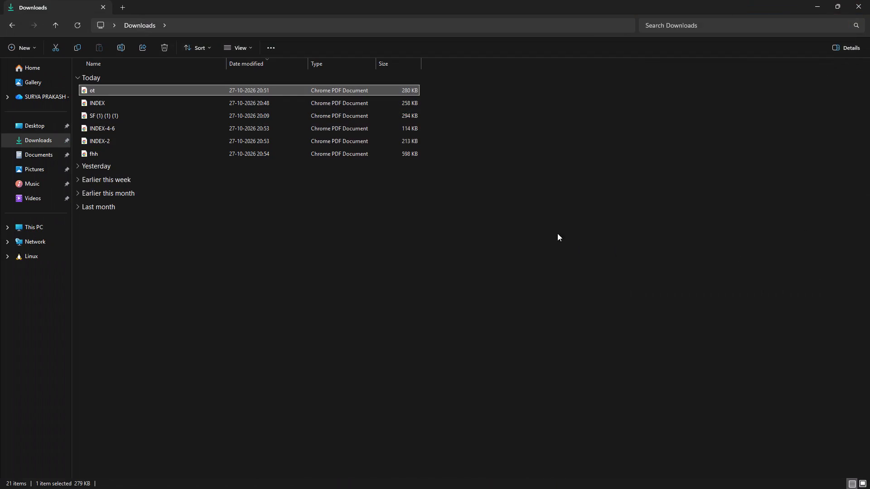
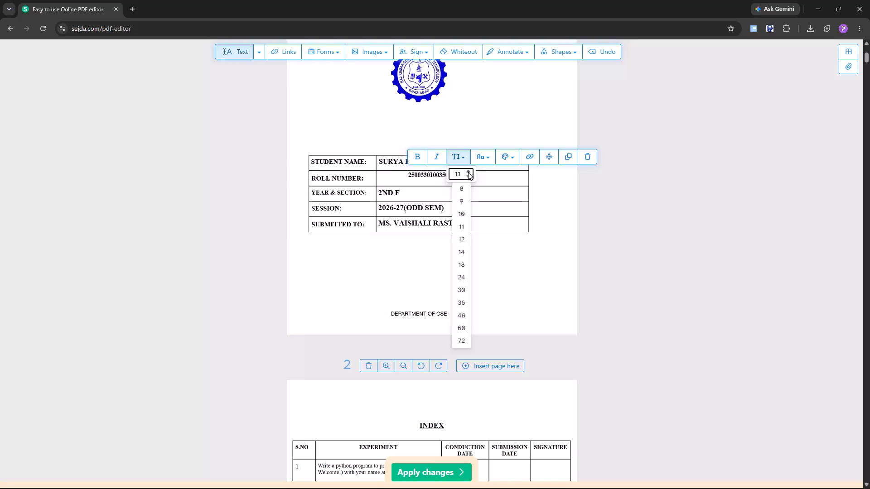
Set the roll number text's font size to 18.
triple_click(468, 172)
left_click(468, 172)
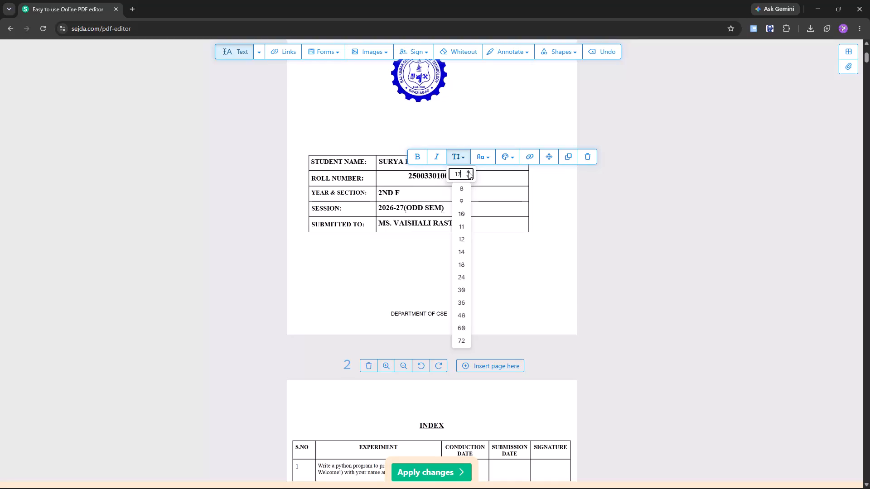
left_click(467, 178)
left_click(467, 178)
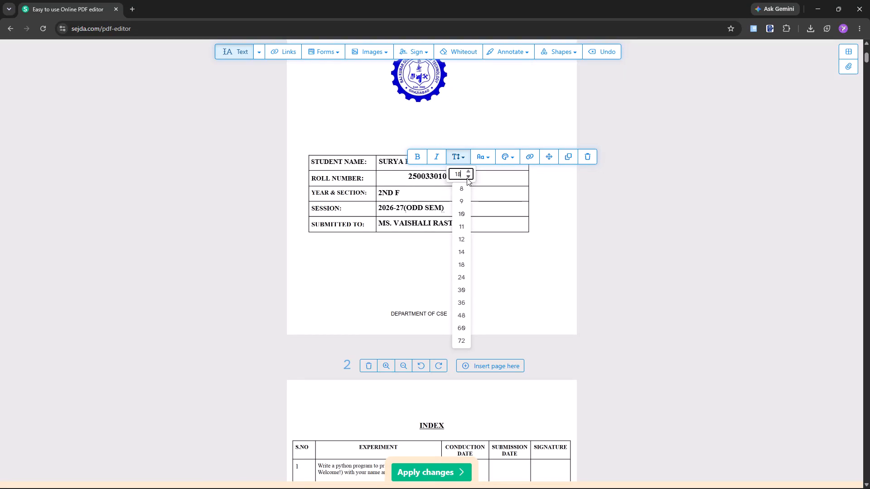
Move the roll number text into line with the other values in its table cell, level with the ROLL NUMBER label.
left_click(546, 157)
left_click_drag(434, 179, 405, 182)
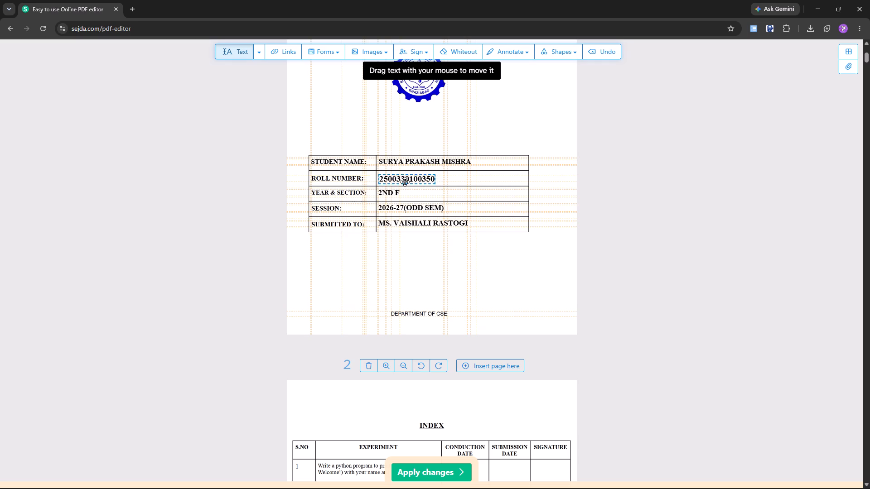
left_click_drag(405, 182, 404, 181)
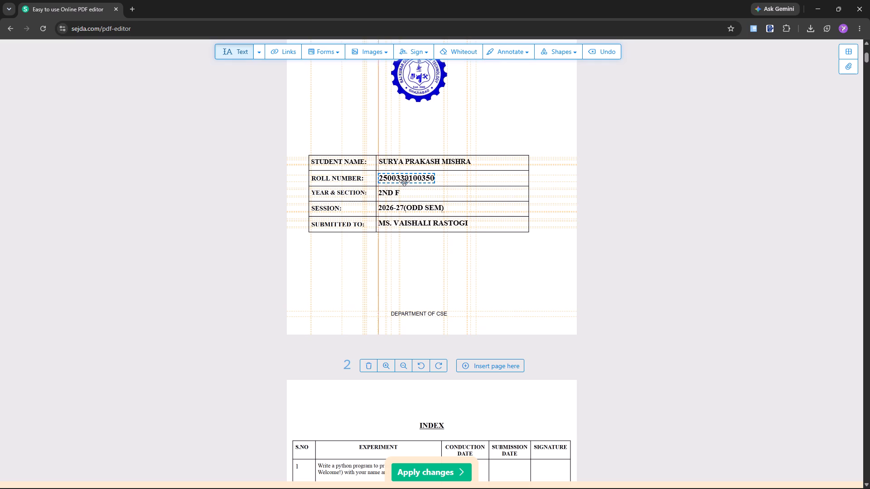
left_click_drag(404, 181, 405, 181)
left_click(744, 192)
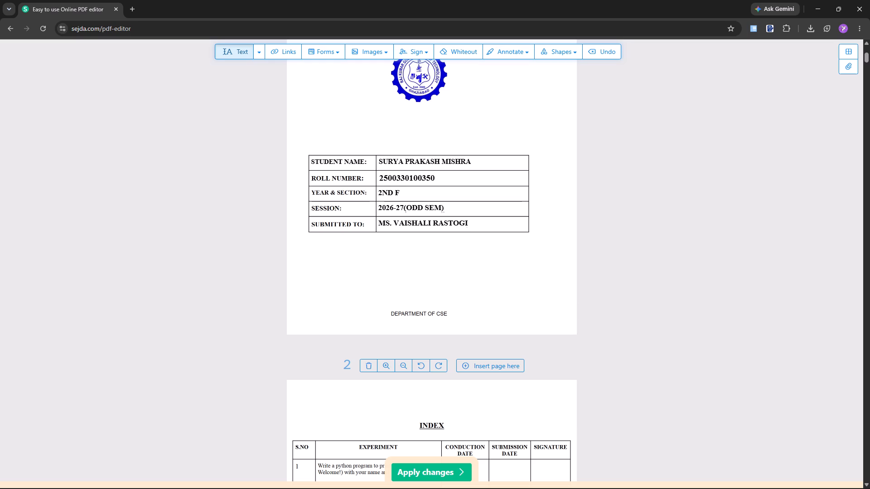
Review the completed cover page and the first INDEX page.
scroll(579, 199, "up", 1)
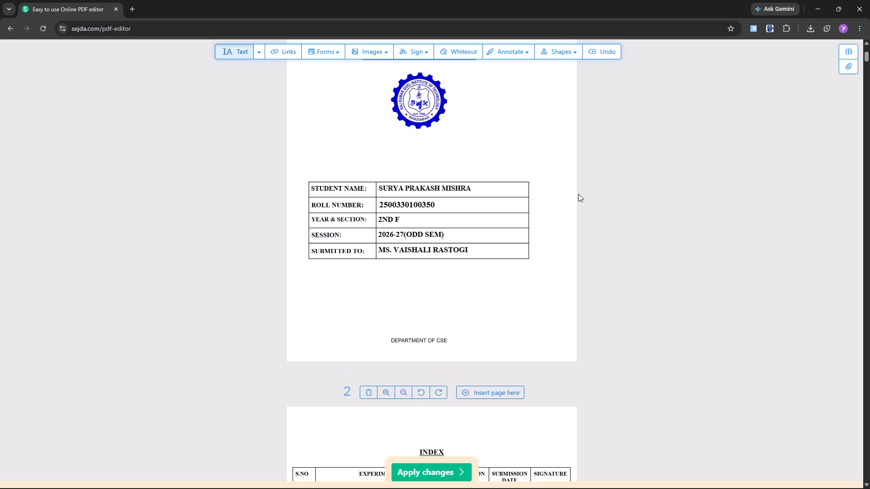
scroll(576, 189, "up", 1)
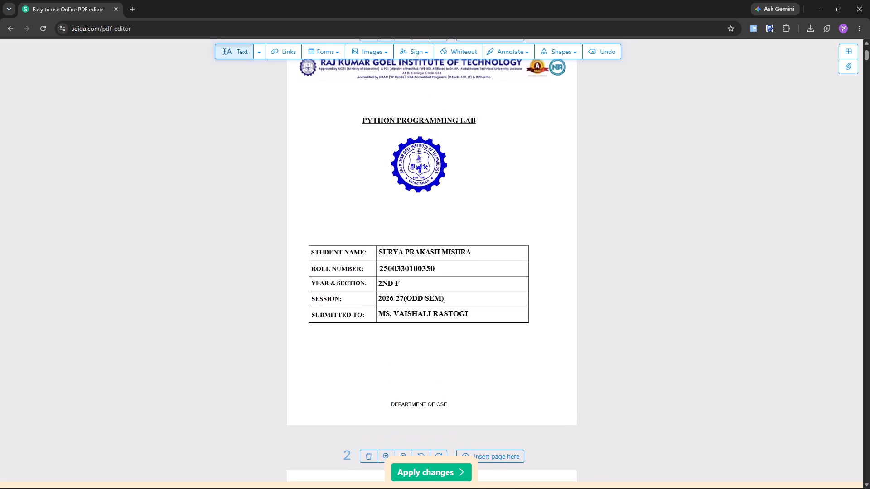
scroll(575, 189, "up", 2)
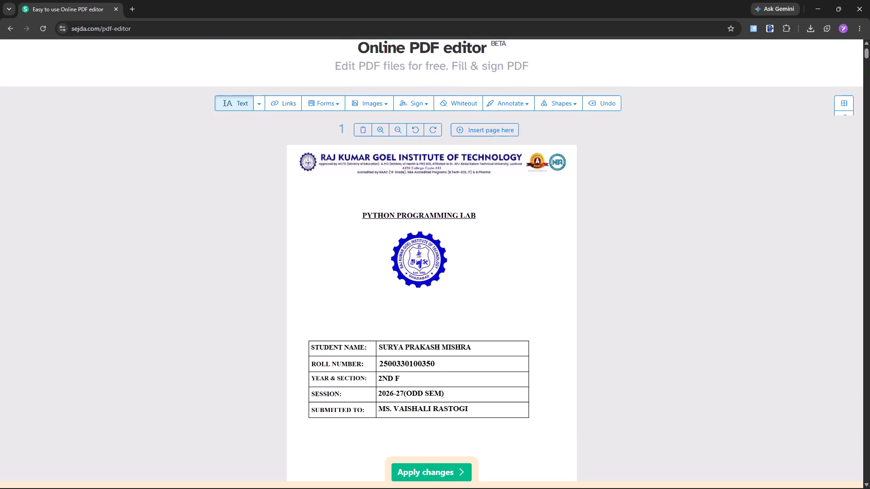
scroll(572, 189, "down", 12)
scroll(572, 189, "up", 4)
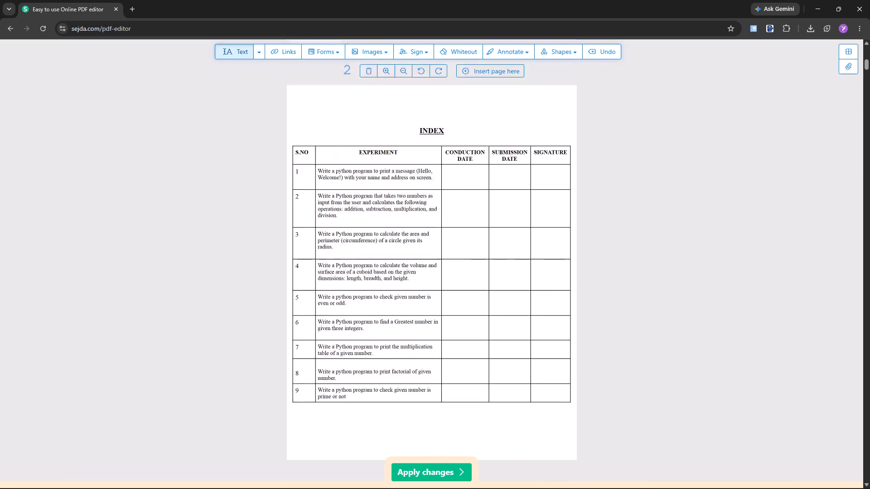
scroll(572, 189, "up", 9)
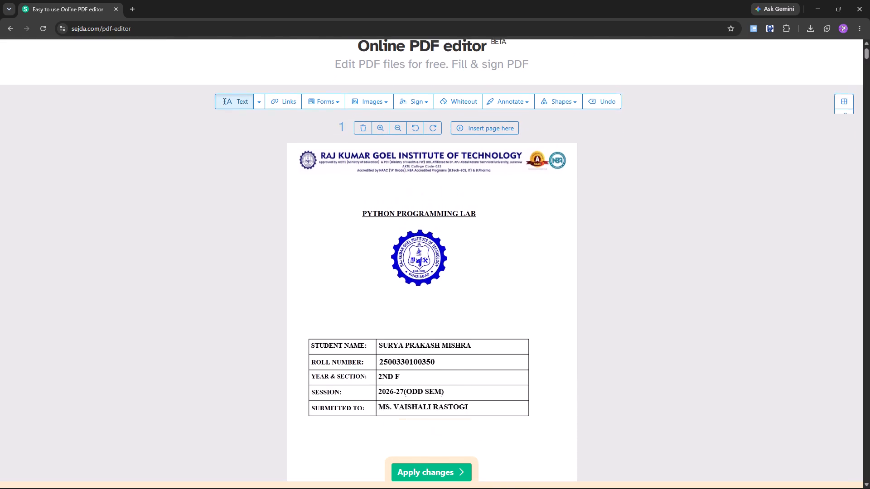
scroll(572, 189, "up", 1)
Check the pages from the cover through the INDEX tables to Program-1, comparing their layout and footers.
scroll(572, 189, "down", 5)
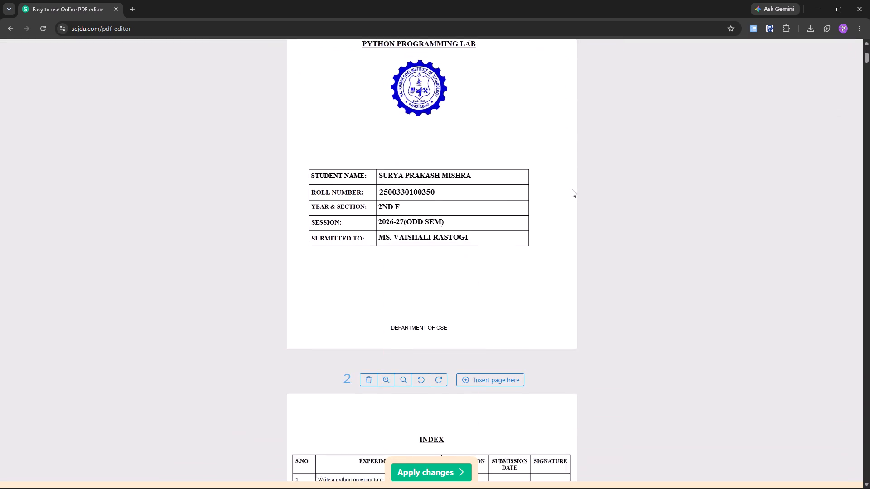
scroll(572, 189, "down", 13)
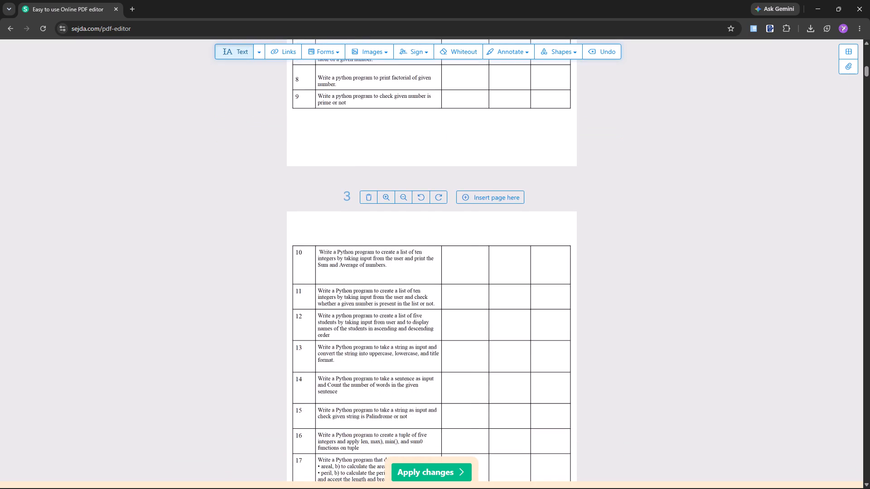
scroll(571, 190, "down", 16)
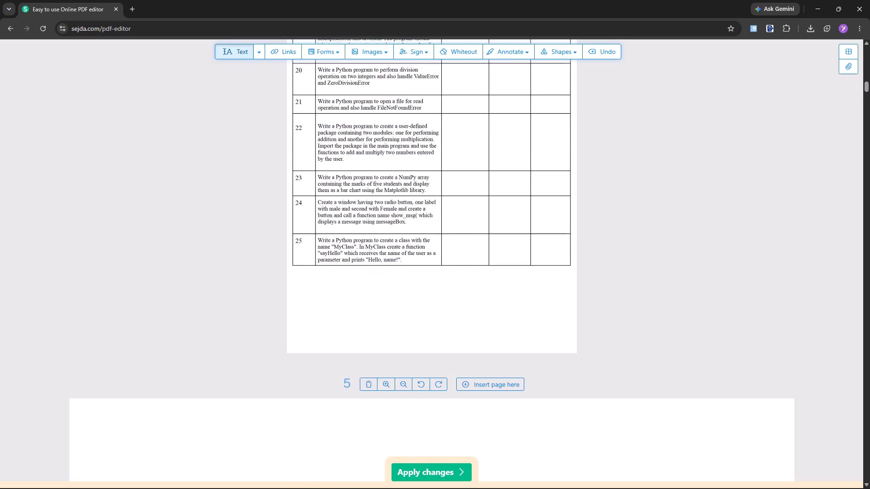
scroll(570, 189, "down", 5)
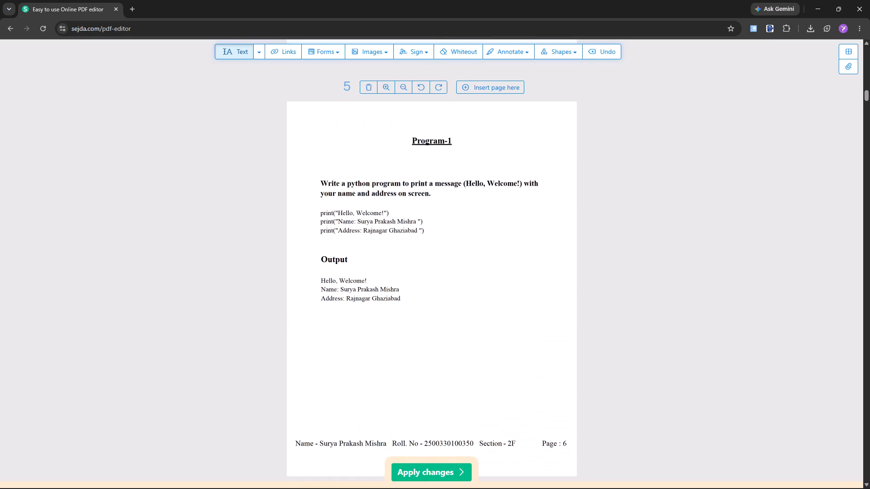
scroll(570, 189, "up", 2)
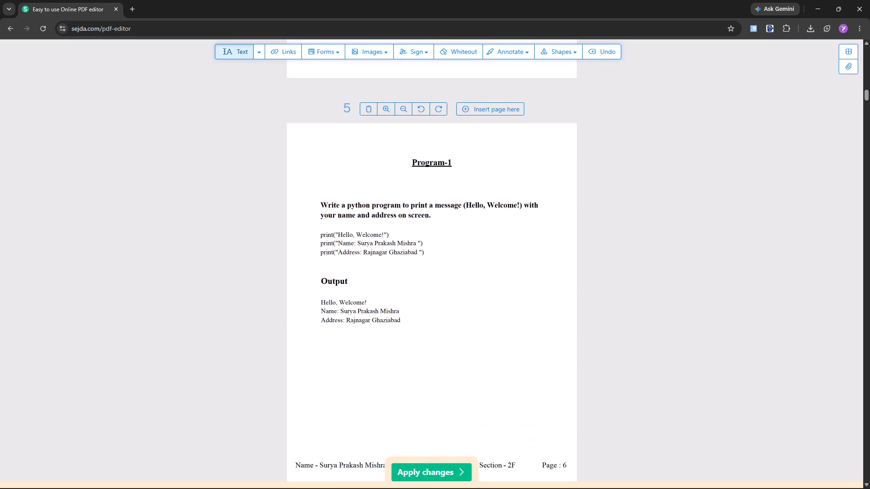
scroll(570, 189, "up", 18)
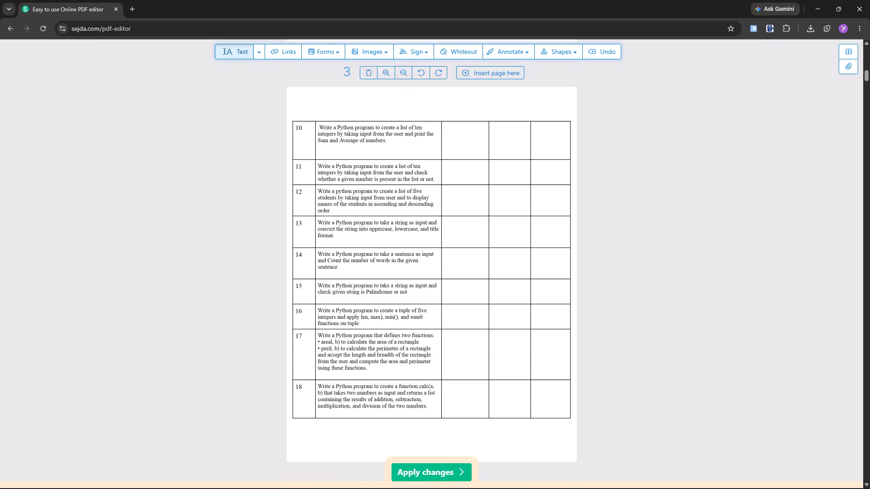
scroll(570, 189, "up", 5)
scroll(570, 189, "down", 12)
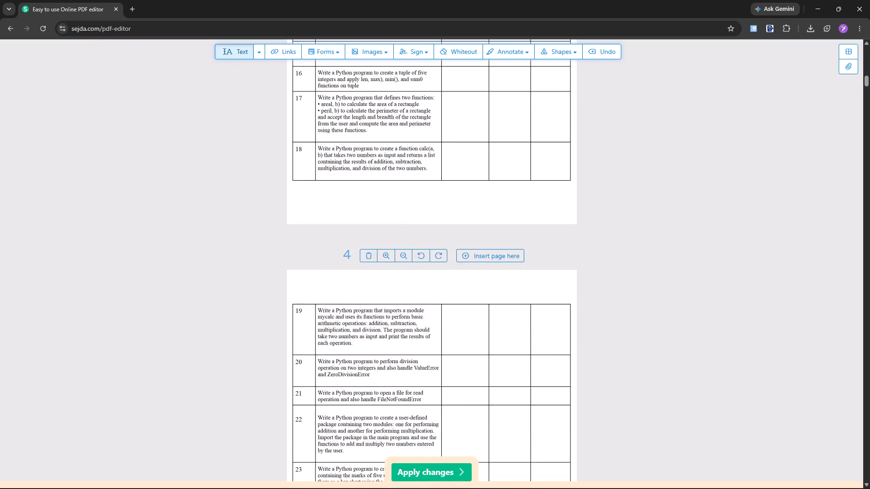
scroll(567, 189, "down", 12)
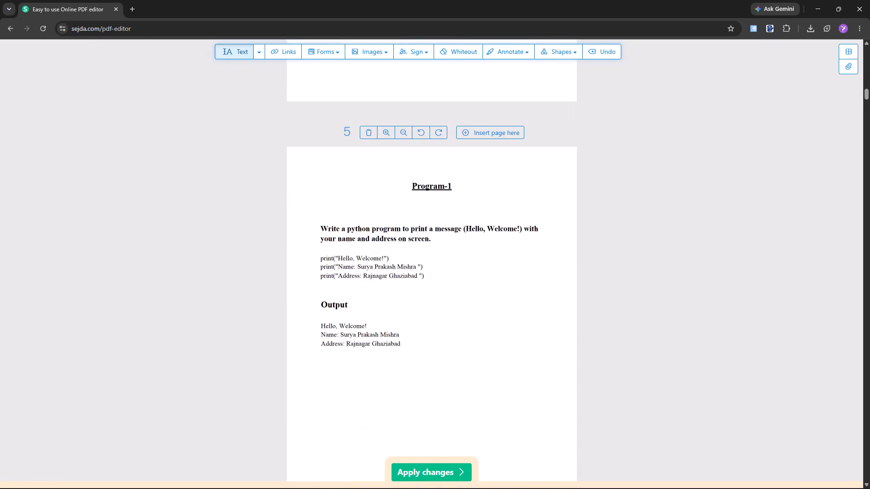
scroll(567, 189, "down", 1)
scroll(564, 185, "up", 5)
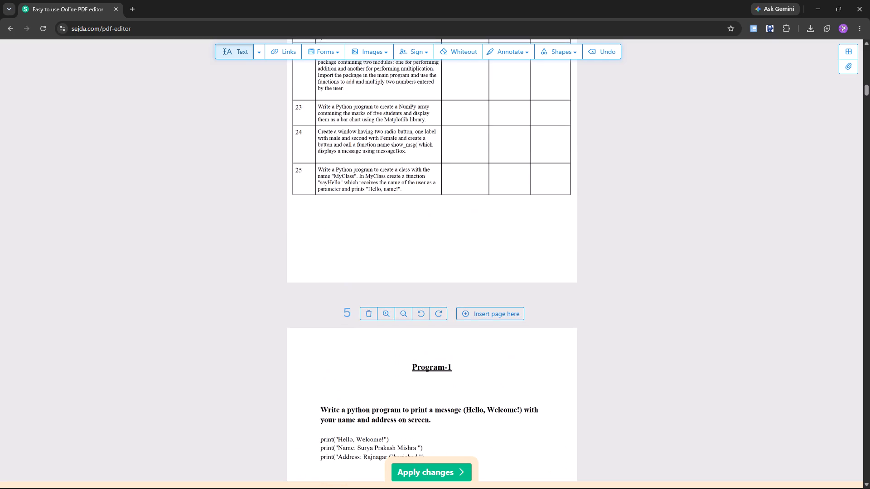
scroll(554, 182, "up", 10)
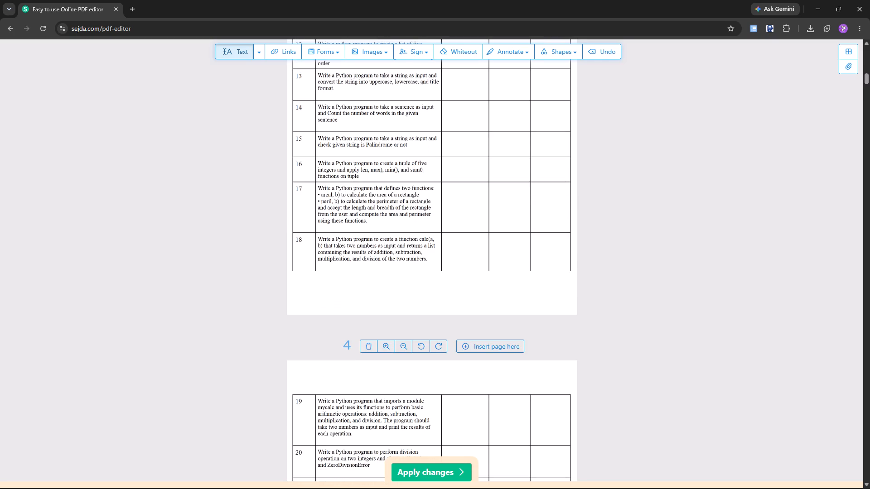
scroll(546, 183, "up", 17)
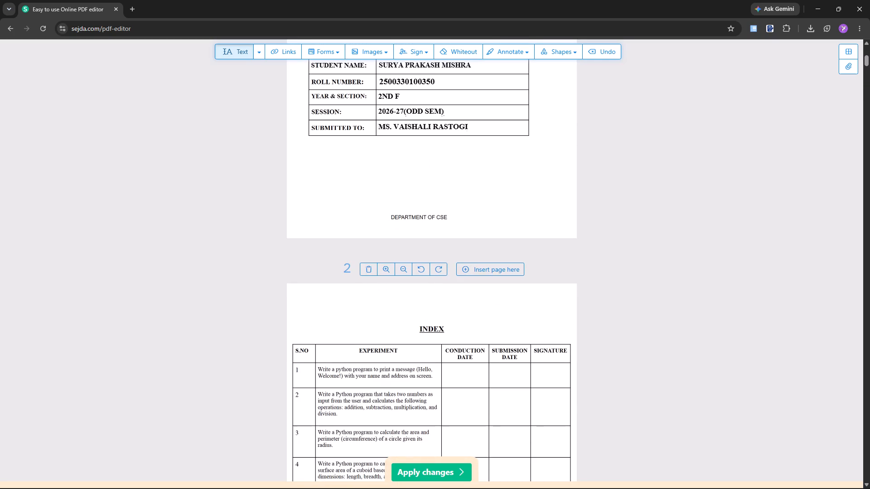
scroll(538, 182, "up", 9)
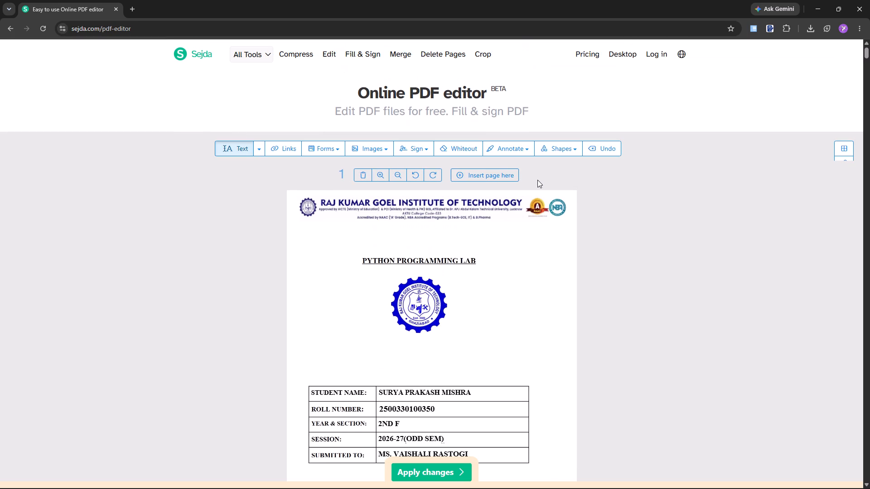
Examine the merged document from the cover page through the INDEX to the Program-4 page, including the program pages' footers.
scroll(537, 180, "down", 11)
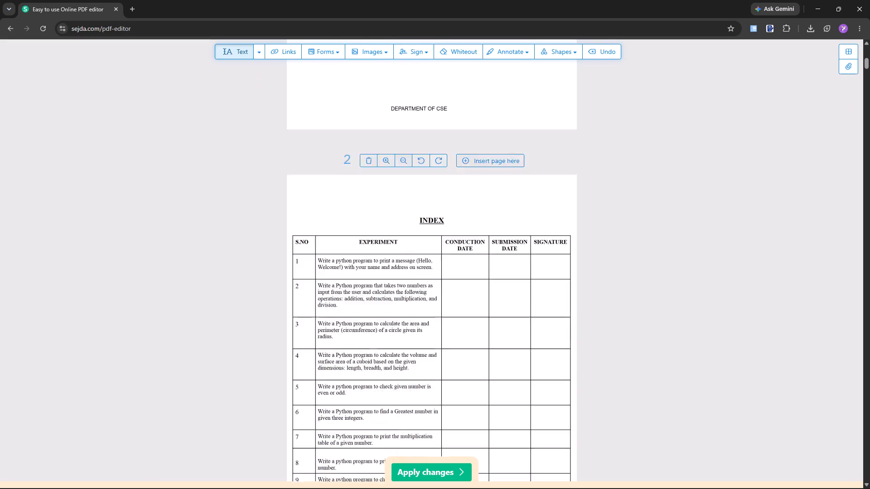
scroll(533, 177, "down", 14)
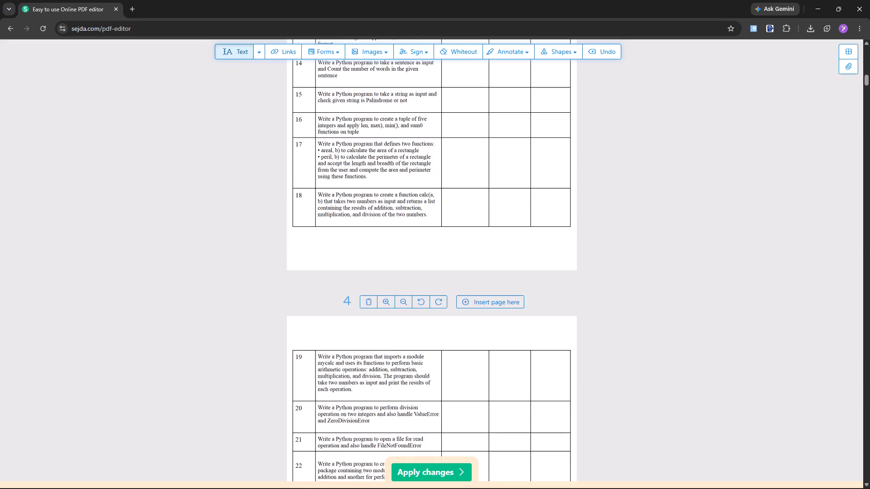
scroll(533, 177, "down", 15)
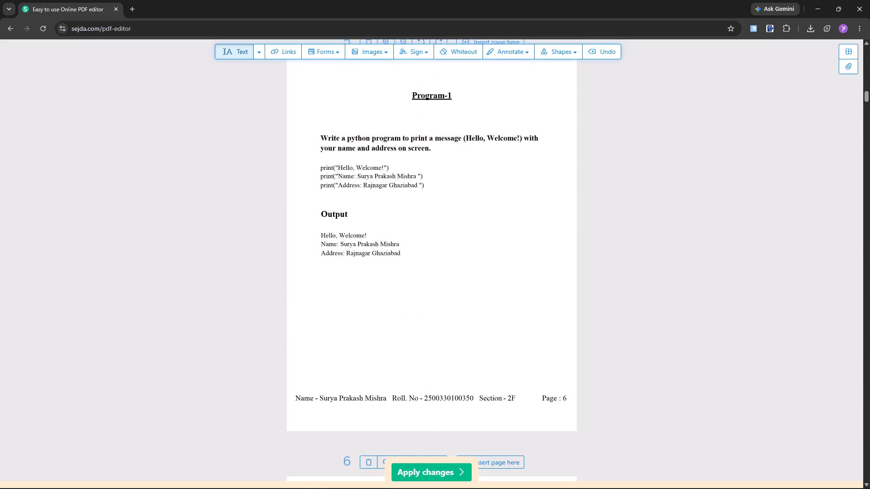
scroll(530, 174, "down", 20)
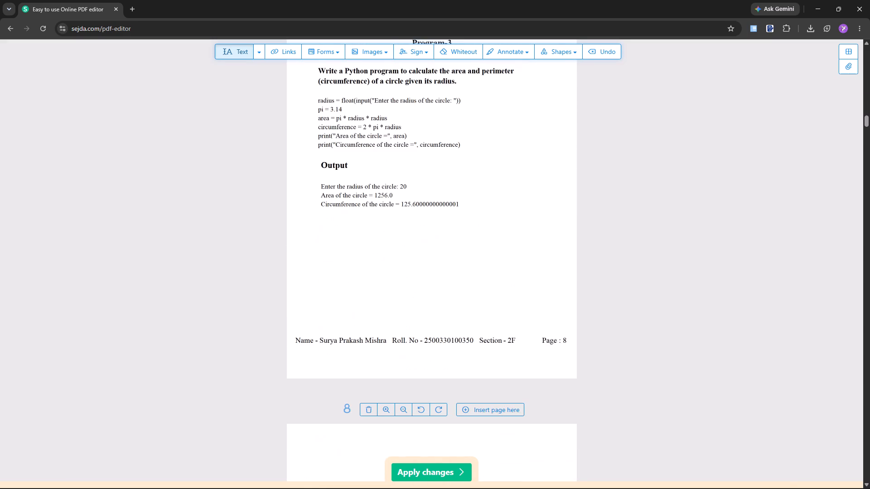
scroll(533, 186, "down", 9)
scroll(533, 186, "up", 9)
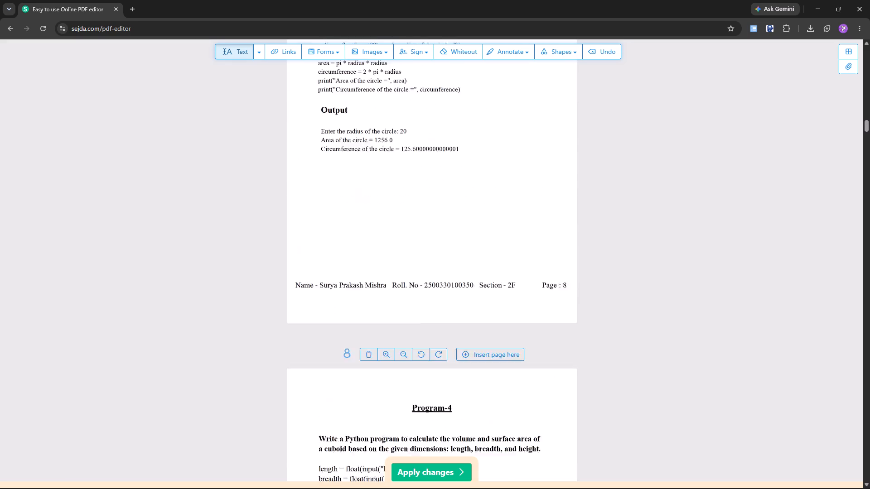
scroll(533, 186, "up", 12)
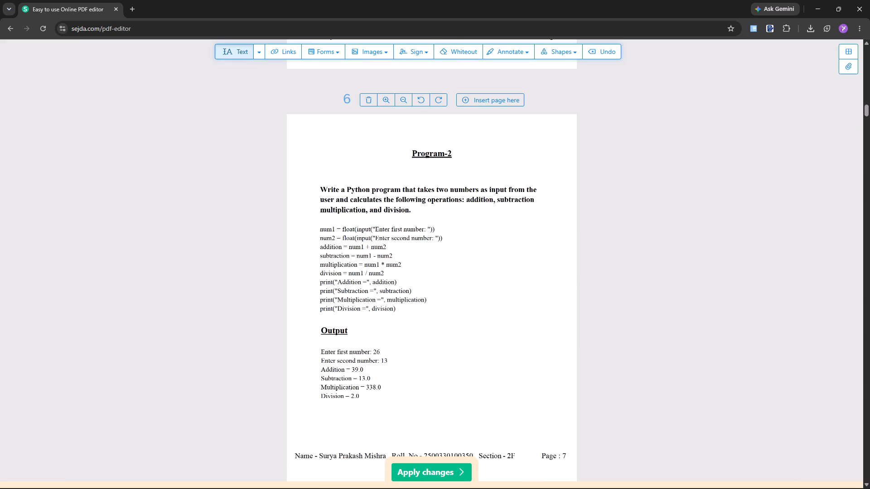
Copy the entire footer line with name, roll number, section and page number from the Program-2 page.
scroll(530, 177, "down", 3)
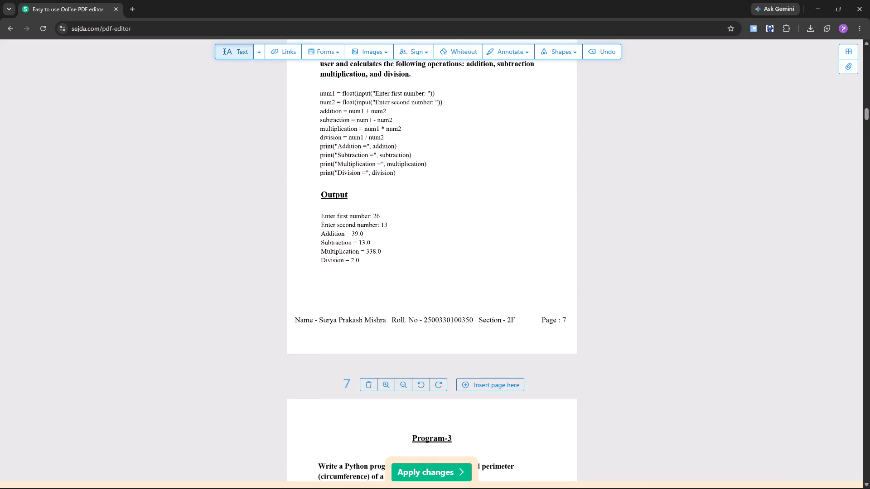
left_click(304, 319)
left_click(304, 319)
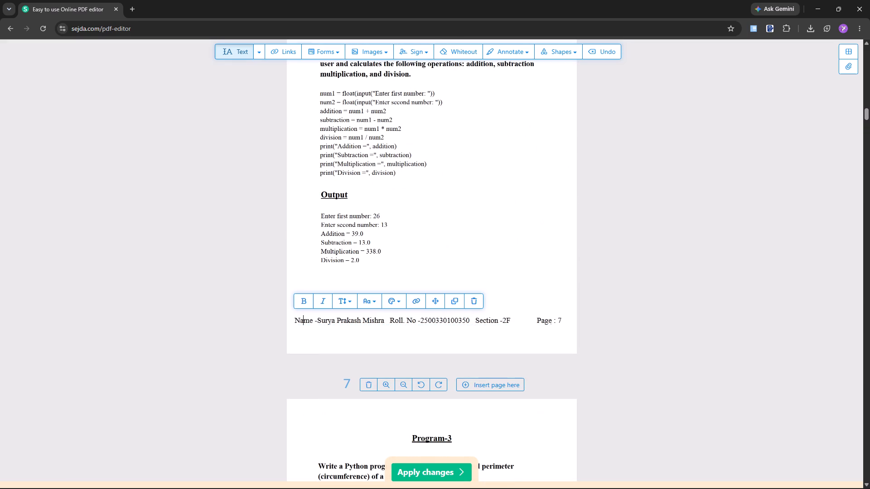
double_click(304, 319)
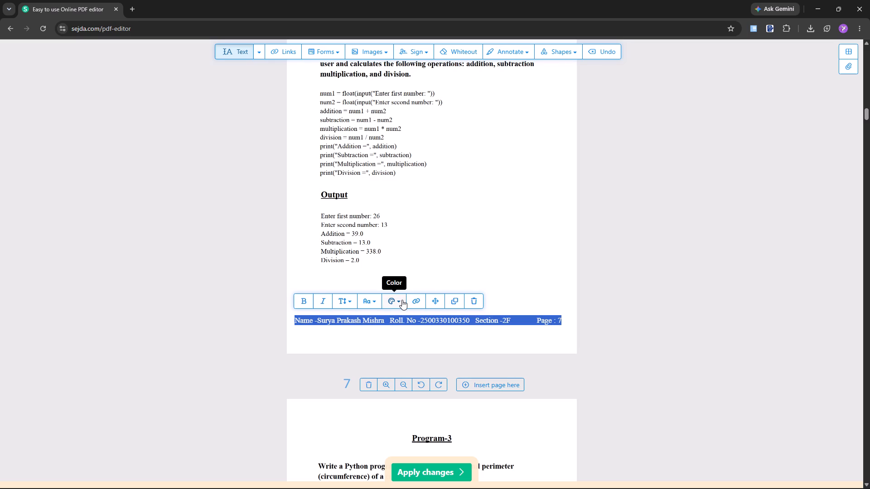
key("ctrl+c")
key("ctrl+c")
key("ctrl+c")
key("ctrl+c")
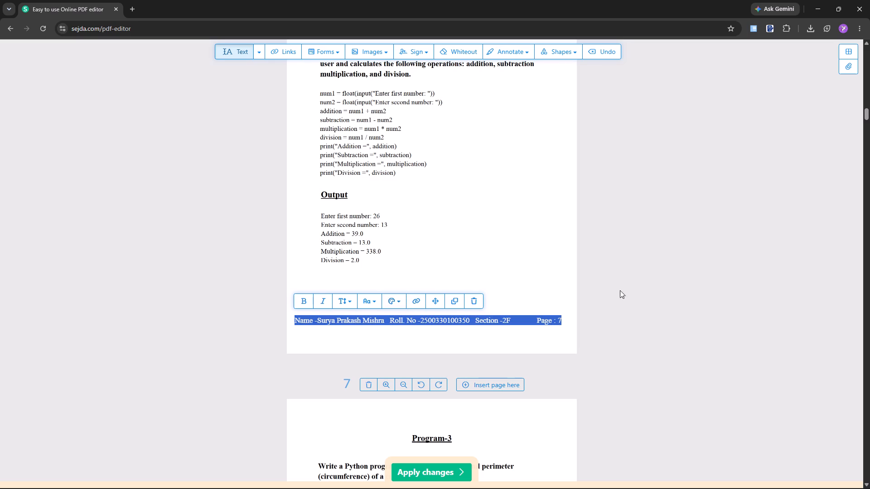
key("ctrl+c")
key("ctrl+c")
key("ctrl+c")
key("ctrl+c")
key("ctrl+c")
key("ctrl+c")
key("ctrl+c")
key("ctrl+c")
key("ctrl+c")
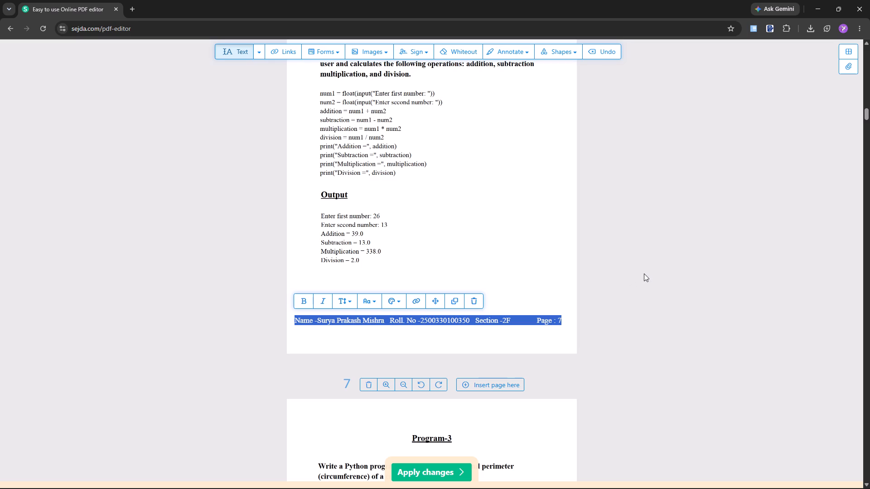
left_click(643, 273)
Examine the pages from Program-3 back through the INDEX tables to the cover page, comparing their bottom areas and footers.
scroll(442, 255, "up", 7)
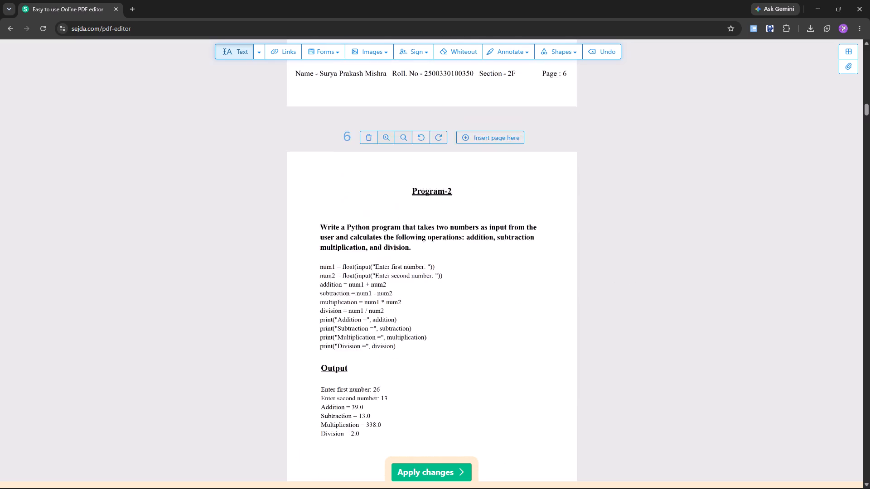
scroll(440, 255, "up", 7)
scroll(440, 254, "down", 5)
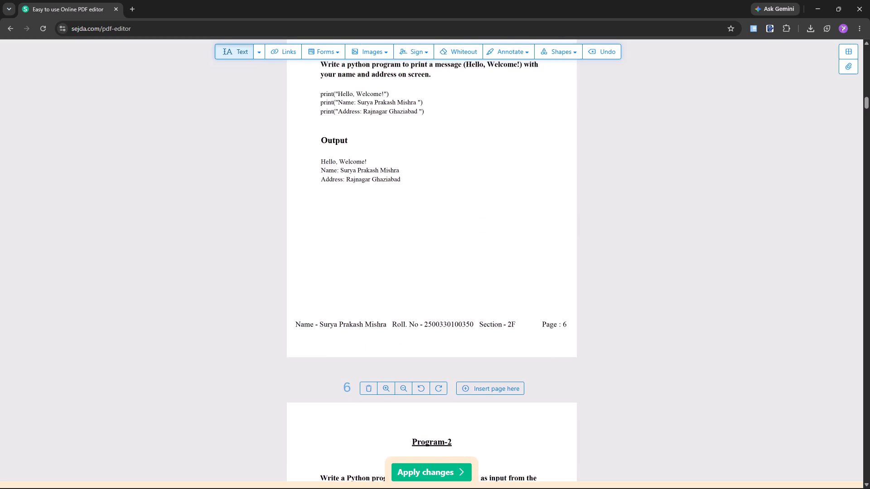
scroll(440, 256, "down", 15)
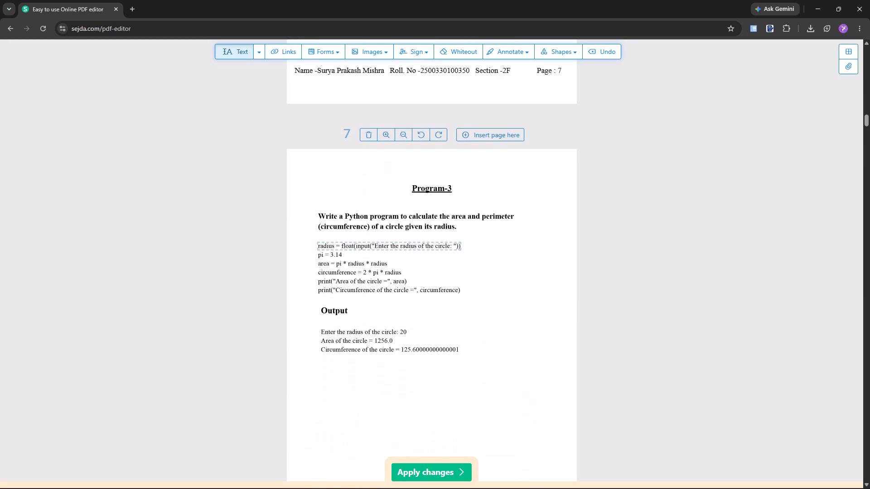
scroll(432, 254, "up", 17)
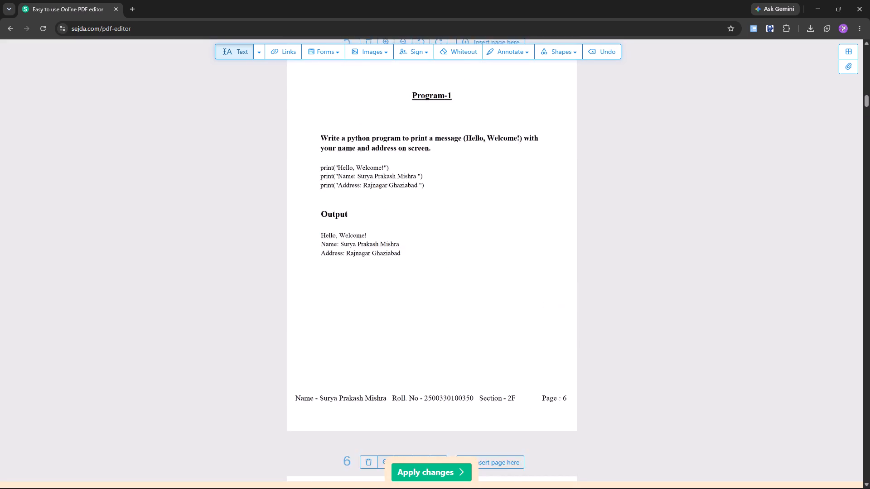
scroll(429, 249, "up", 20)
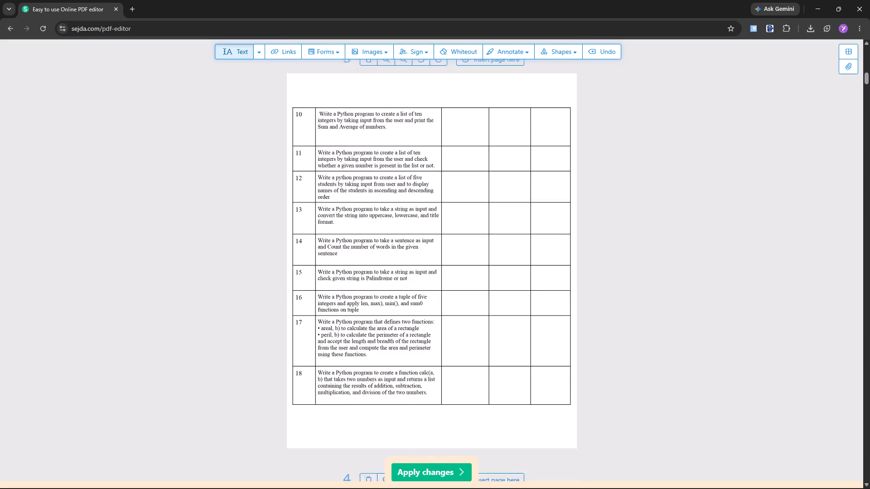
scroll(429, 248, "up", 16)
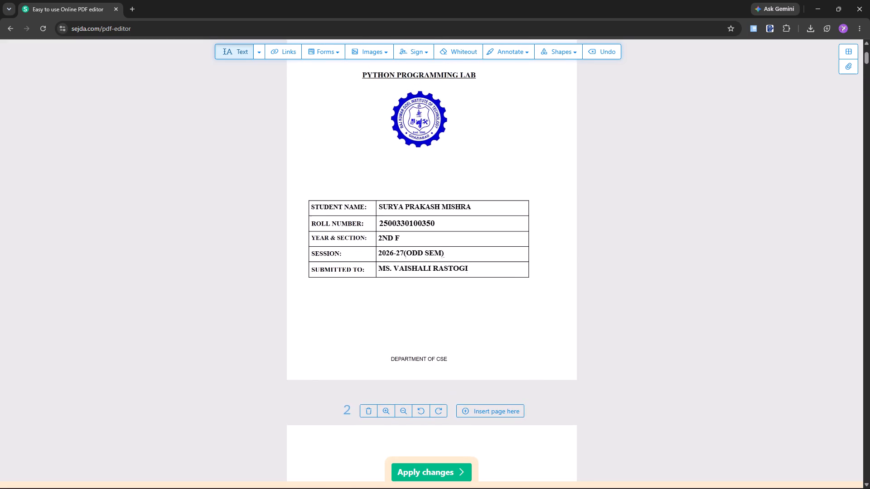
scroll(429, 247, "up", 6)
Place a new, unfilled text box beneath row 9 of the table on the first INDEX page.
scroll(430, 245, "down", 15)
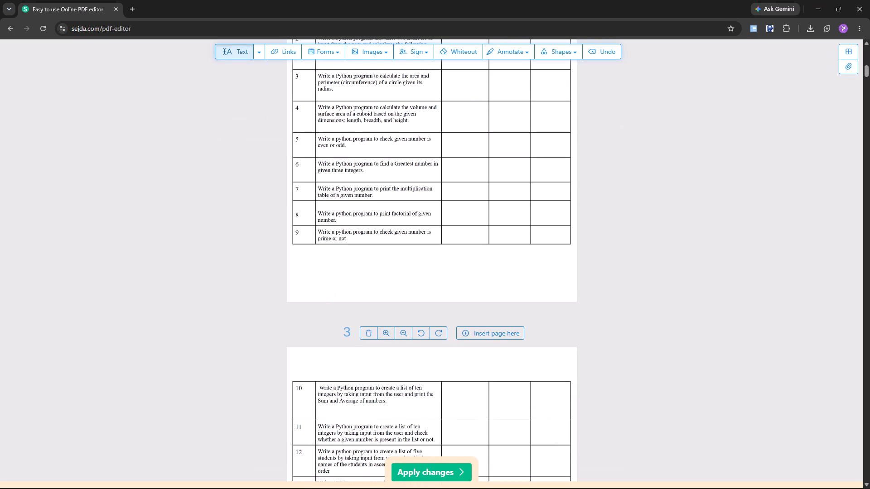
left_click(352, 275)
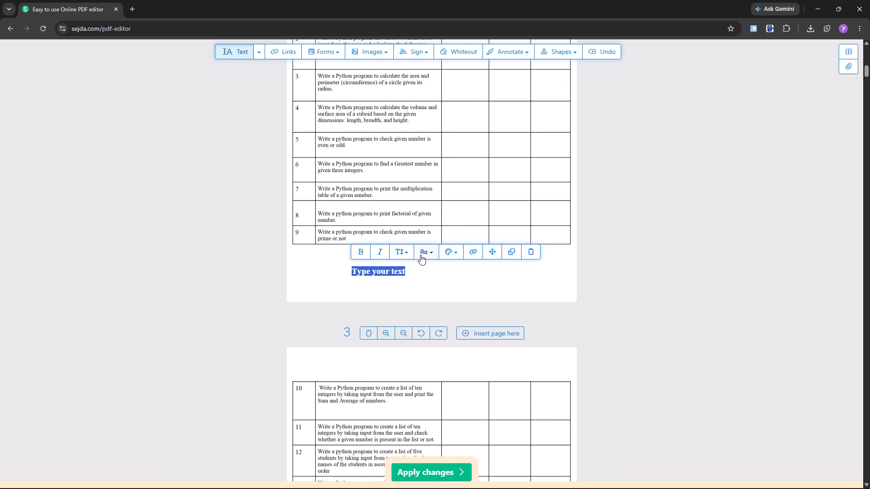
Open the Program-1 page's footer line for editing and check its font size and font family options.
scroll(406, 277, "down", 8)
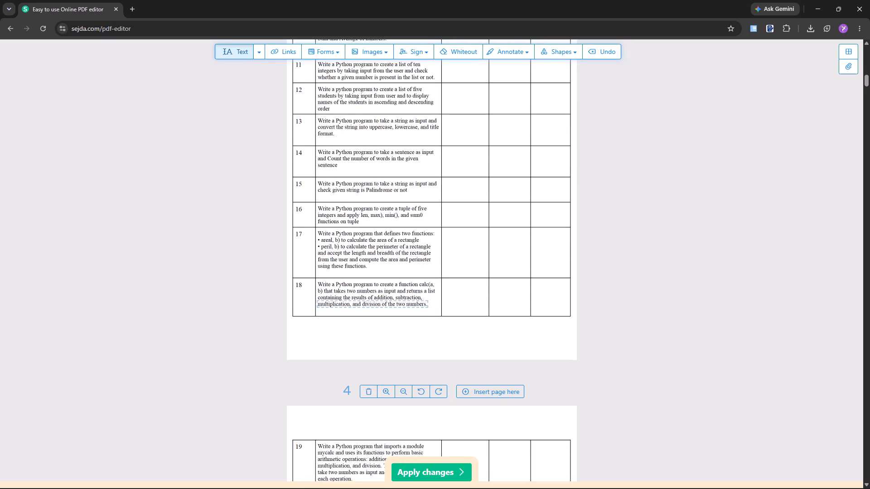
scroll(412, 305, "down", 17)
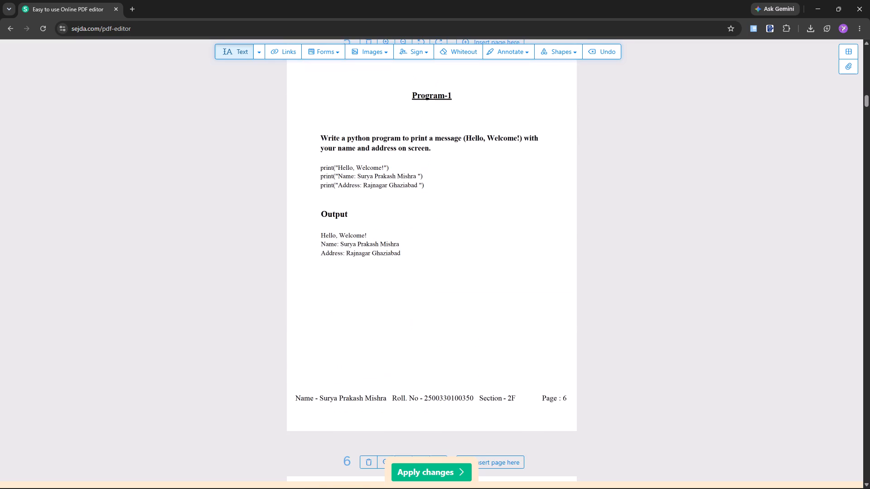
left_click(413, 398)
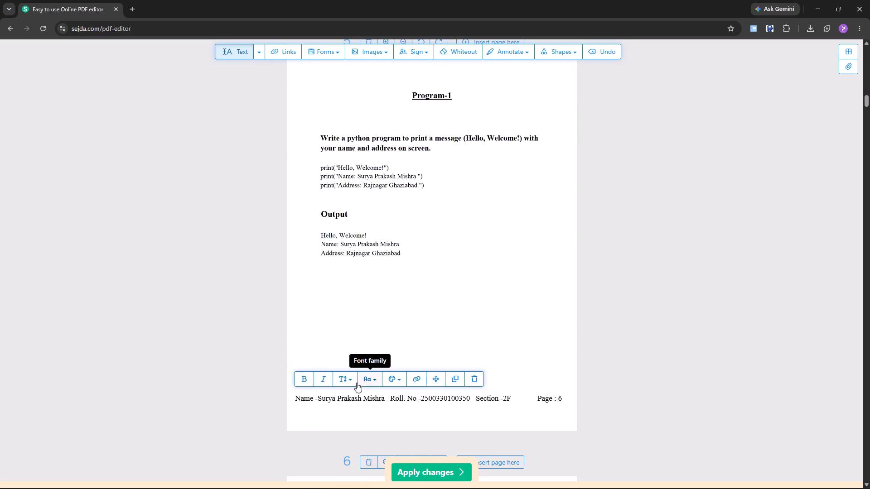
left_click(353, 381)
left_click(353, 379)
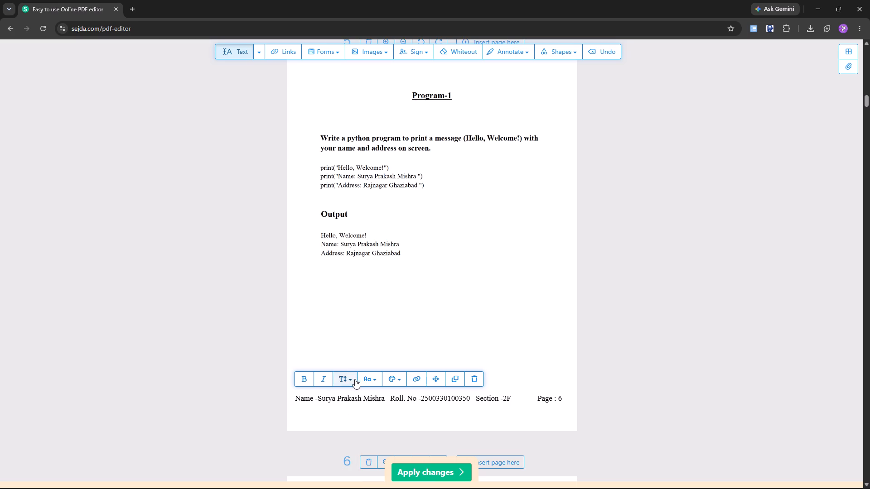
left_click(377, 379)
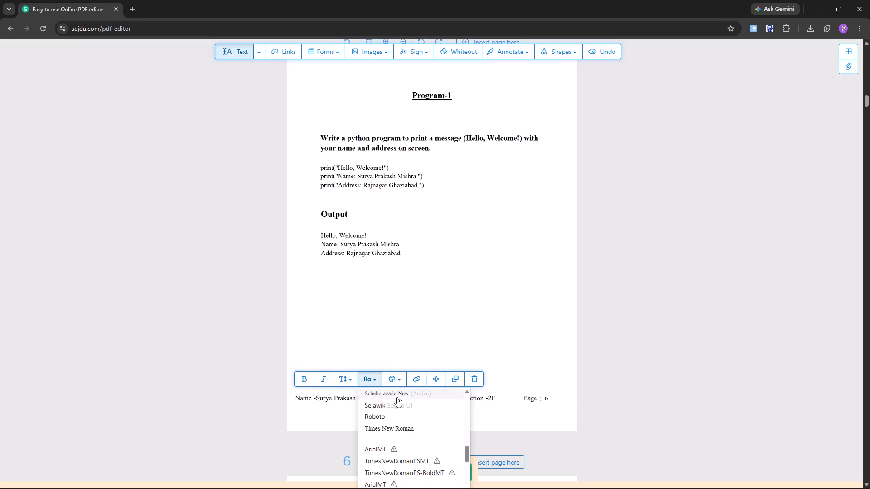
scroll(417, 413, "down", 8)
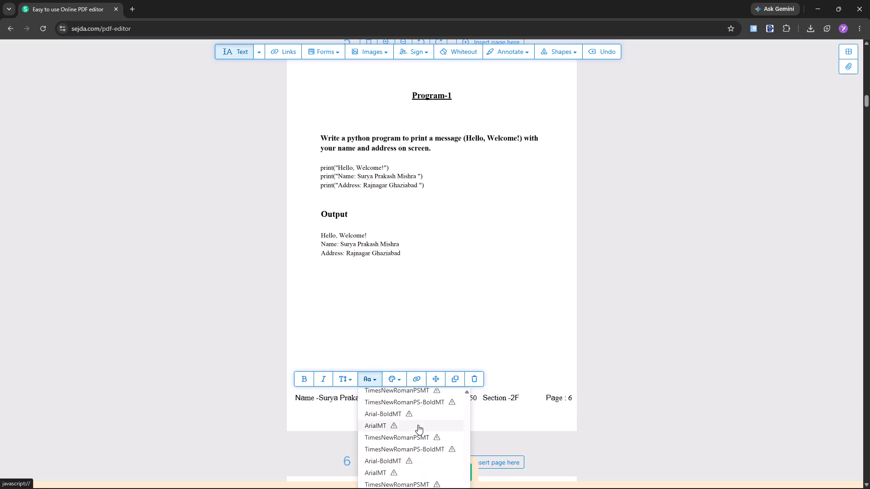
scroll(417, 422, "down", 4)
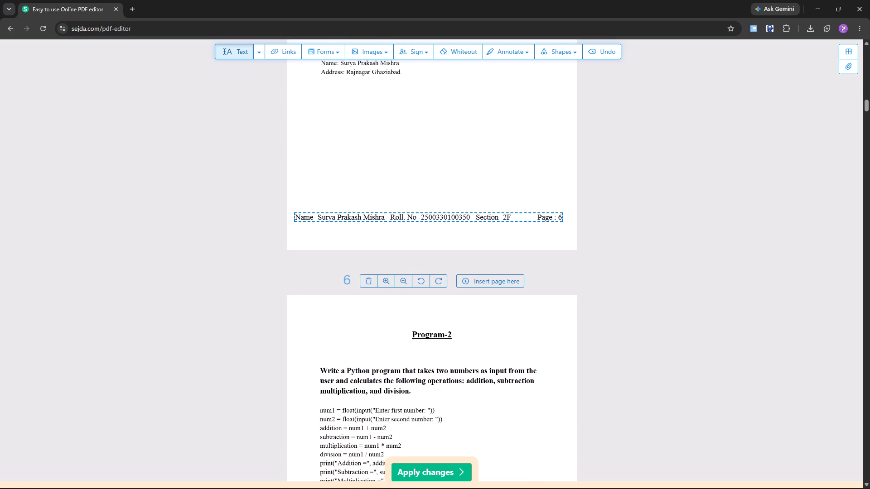
Reopen the Program-1 footer line for editing and look through the full font family list without choosing another font.
left_click(397, 218)
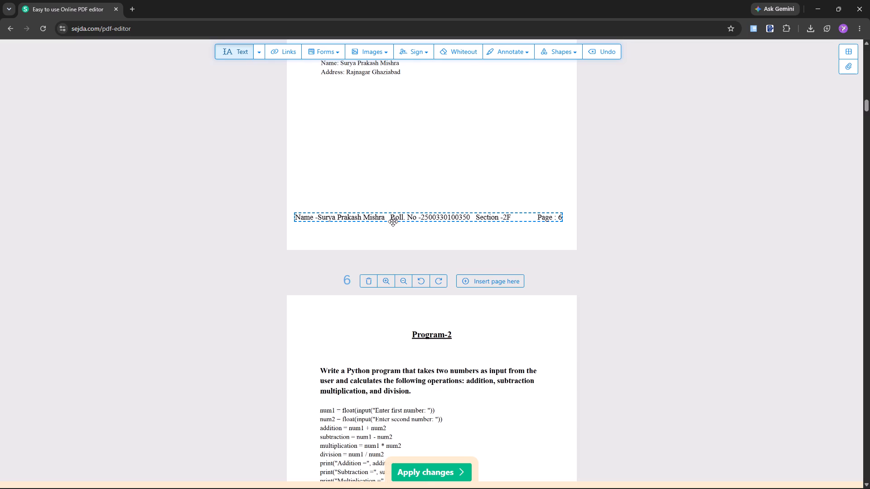
left_click(391, 218)
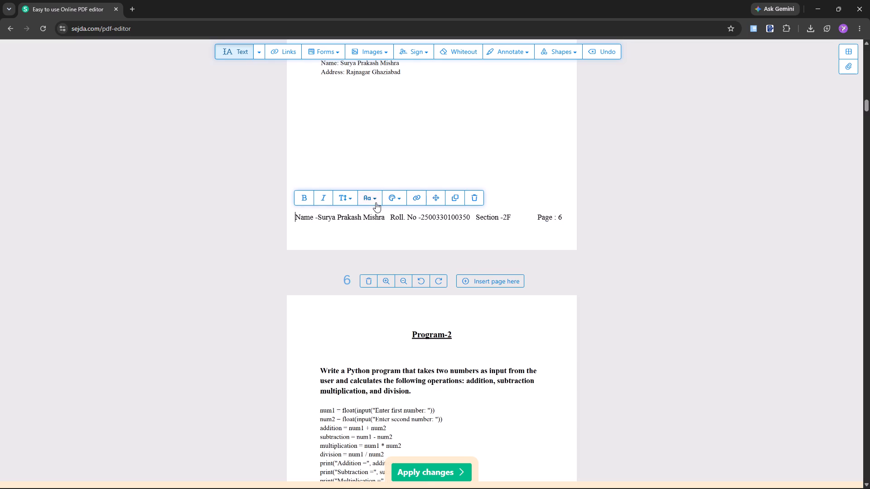
left_click(376, 200)
scroll(405, 292, "down", 1)
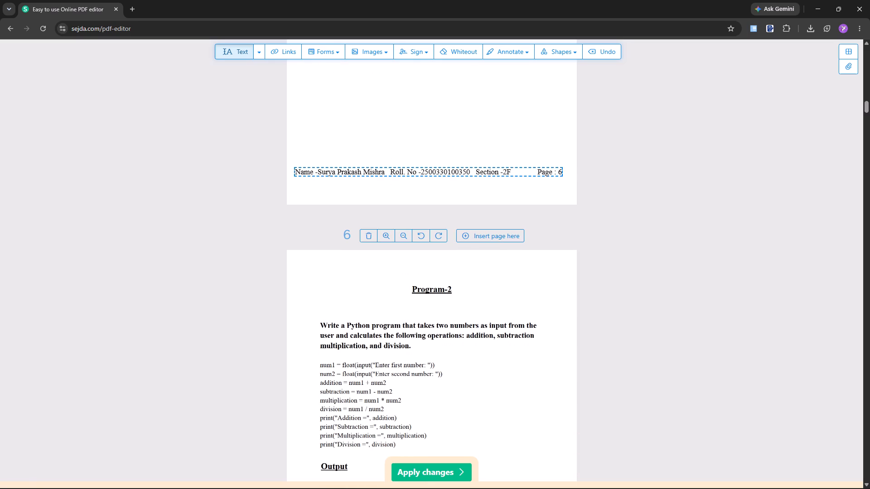
left_click(386, 171)
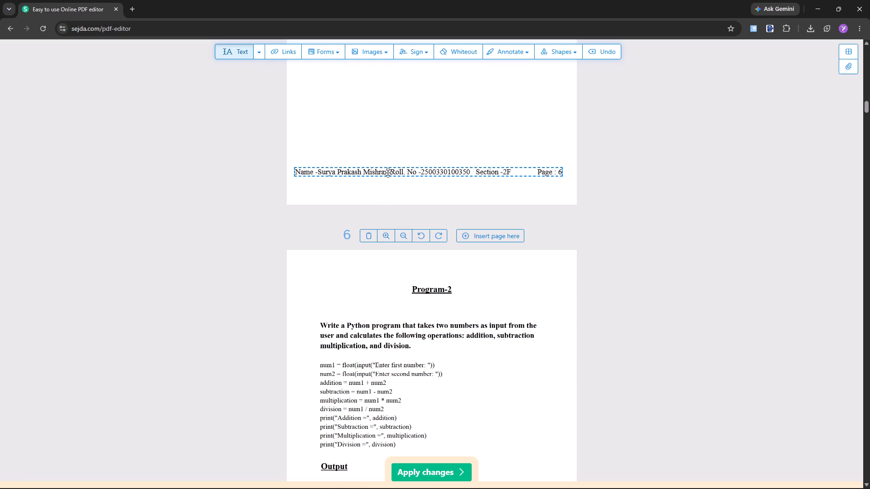
left_click(388, 172)
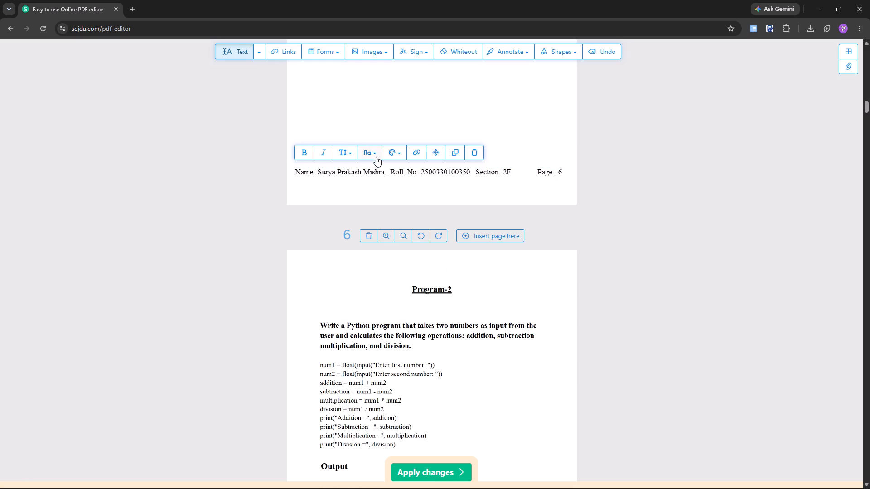
left_click(376, 153)
scroll(394, 211, "up", 4)
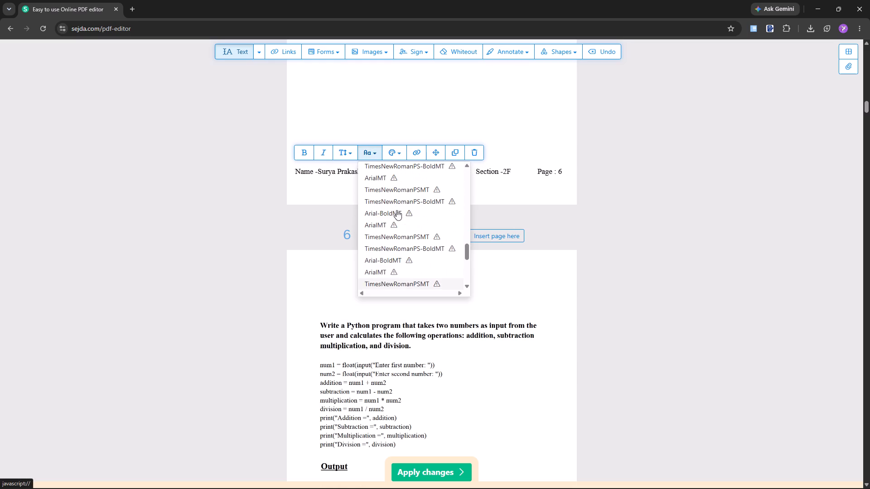
scroll(400, 209, "up", 7)
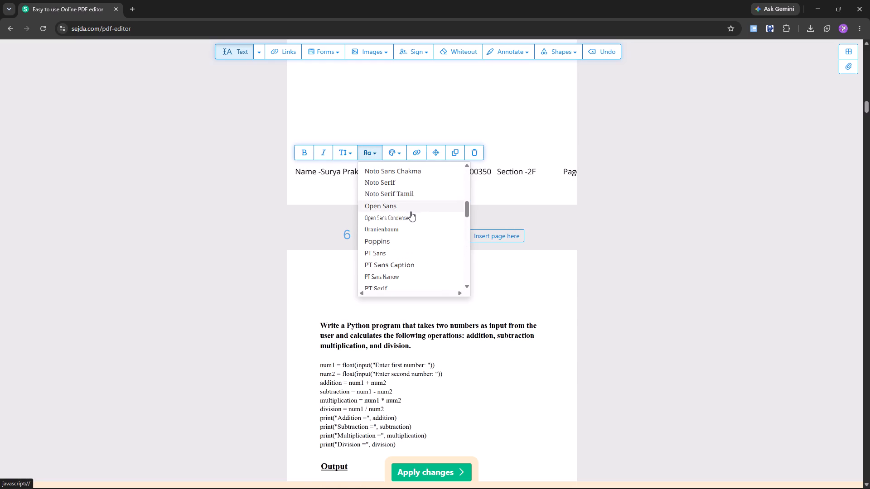
scroll(410, 208, "up", 2)
scroll(452, 187, "up", 3)
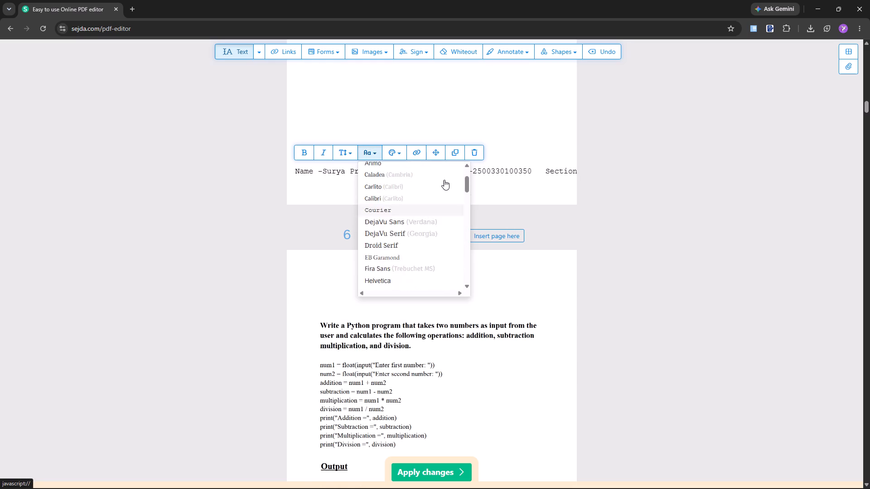
scroll(444, 179, "up", 3)
scroll(442, 181, "down", 3)
scroll(424, 239, "down", 2)
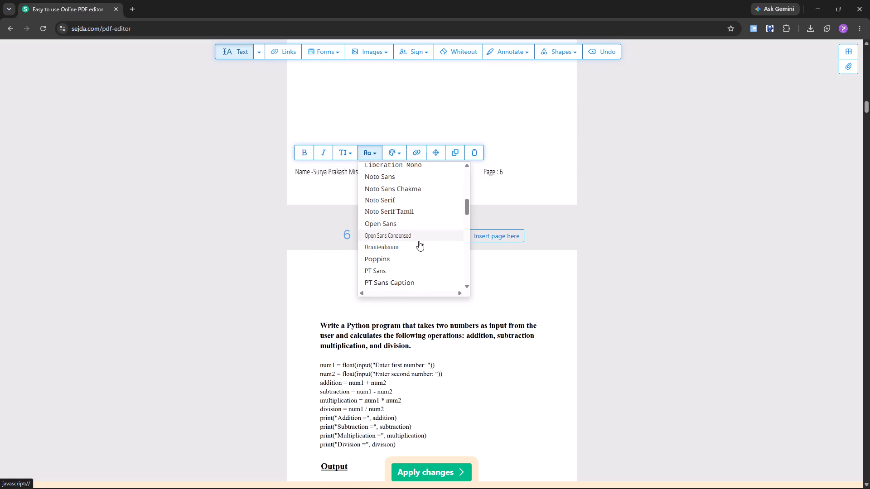
scroll(425, 227, "down", 2)
scroll(460, 211, "down", 1)
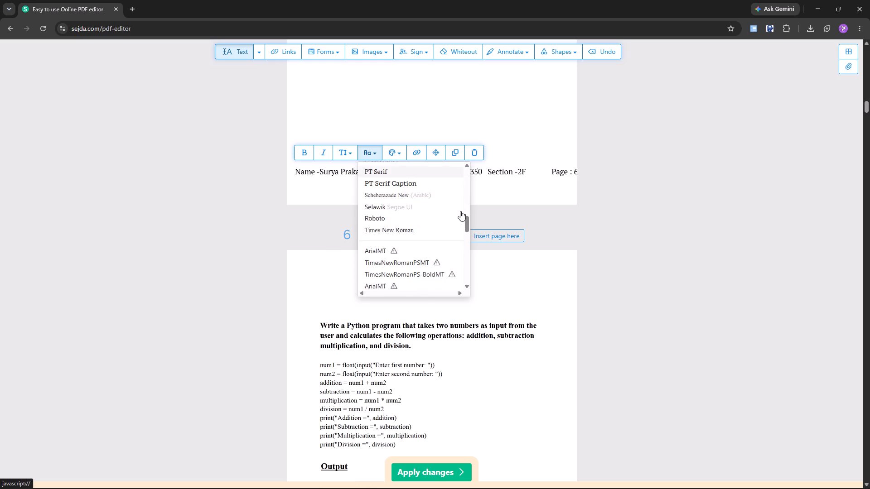
scroll(460, 211, "down", 7)
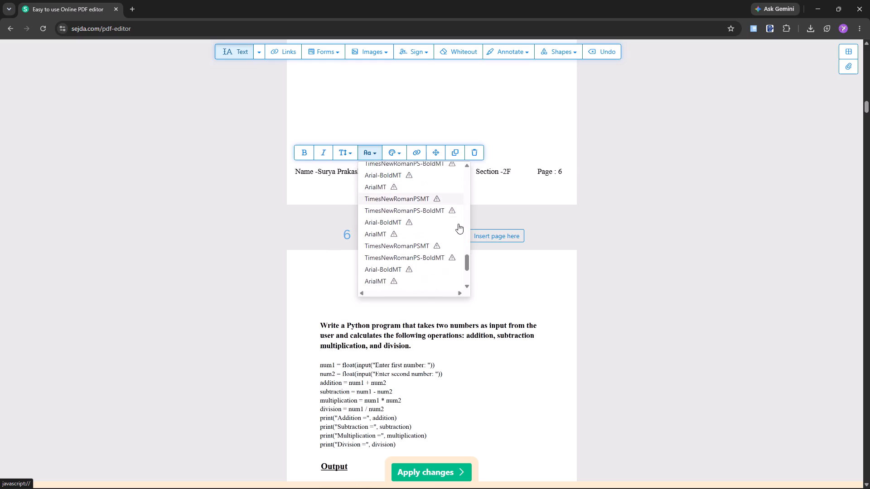
left_click(707, 216)
Duplicate the entire footer line with name, roll number, section and page number on the Program-2 page.
scroll(660, 201, "up", 2)
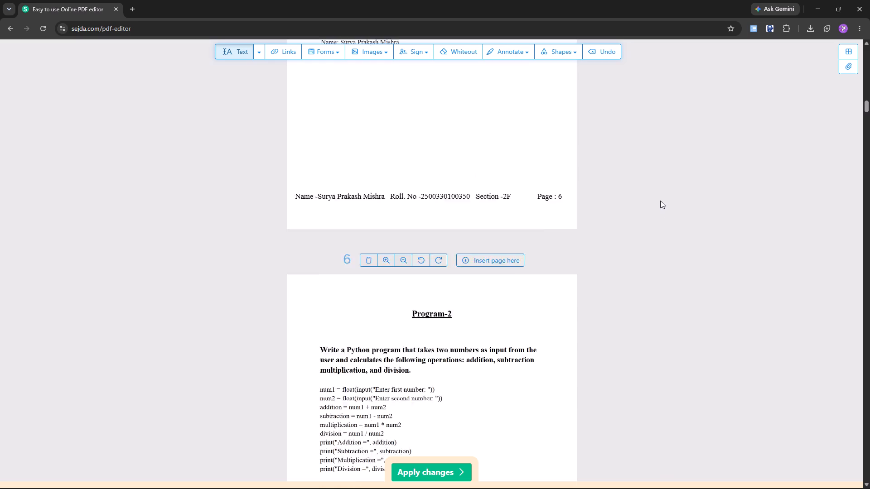
scroll(660, 201, "up", 11)
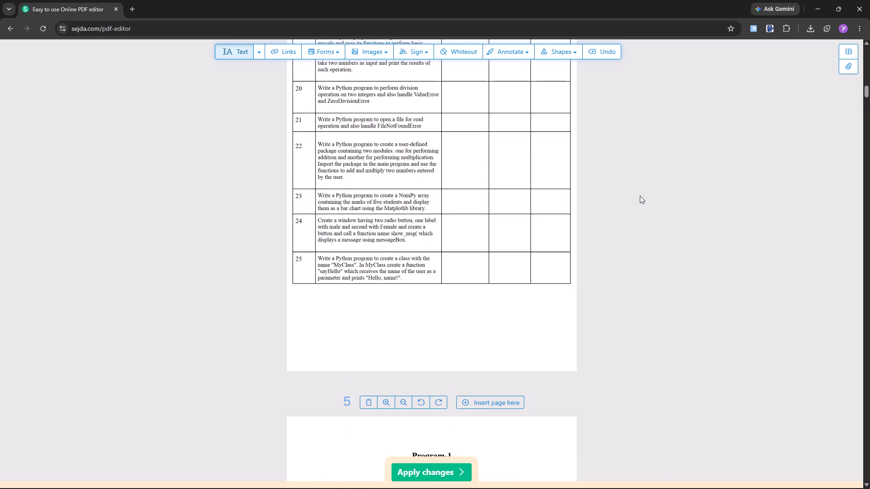
scroll(640, 196, "up", 4)
scroll(638, 196, "down", 15)
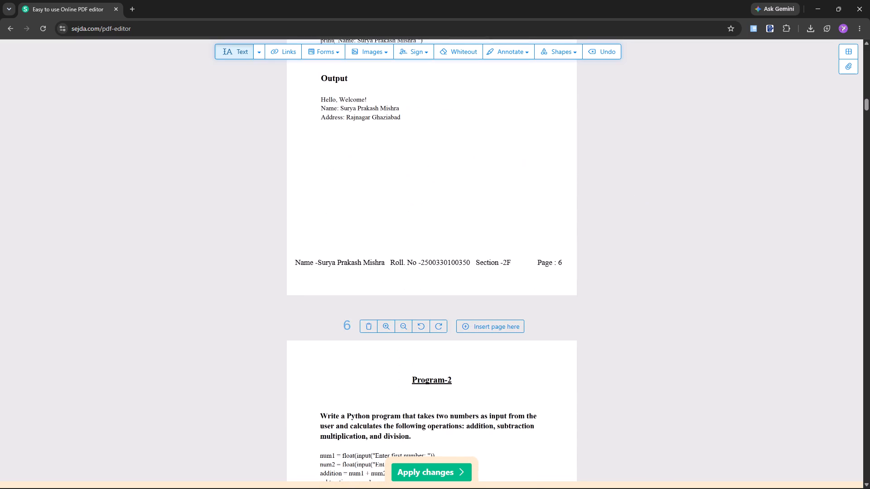
scroll(503, 244, "down", 5)
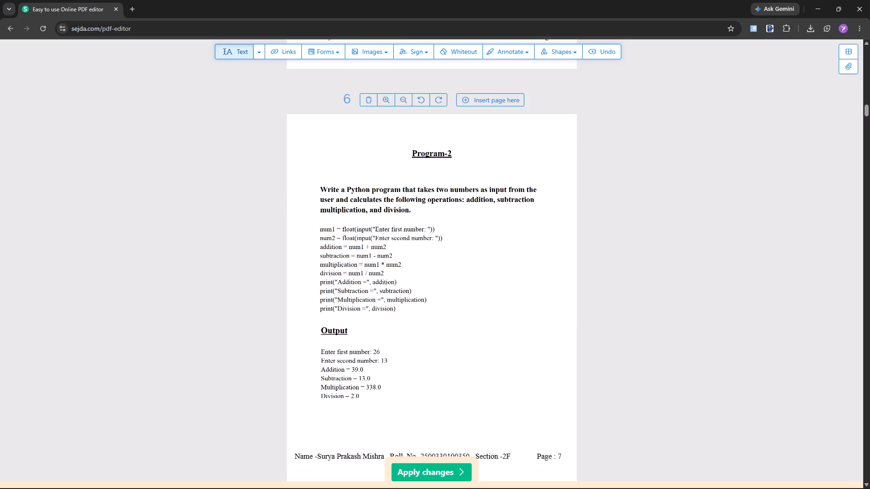
scroll(503, 244, "down", 2)
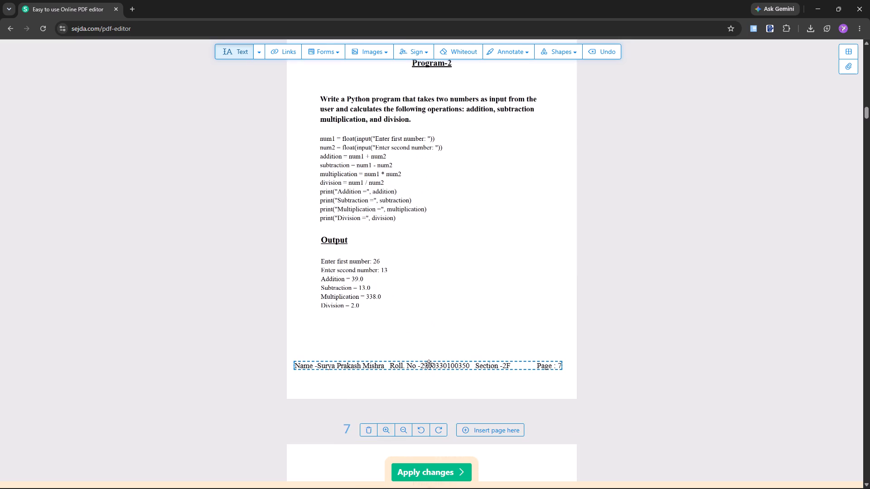
left_click(429, 364)
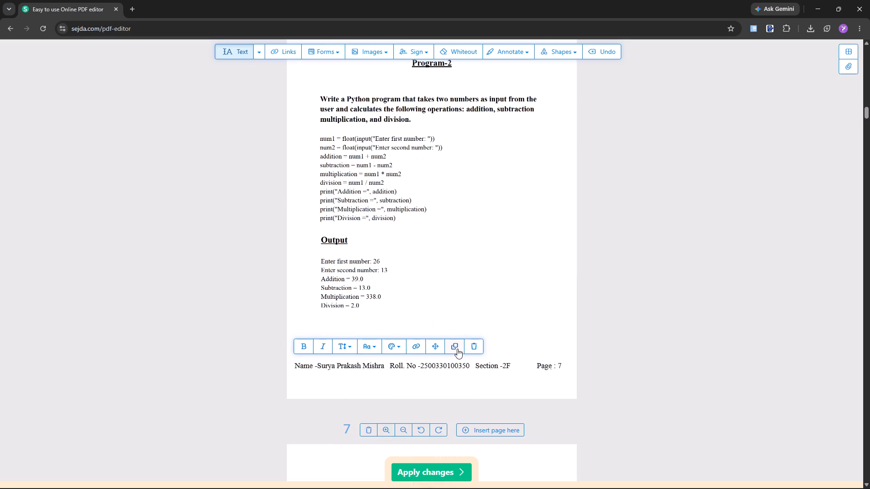
left_click(457, 348)
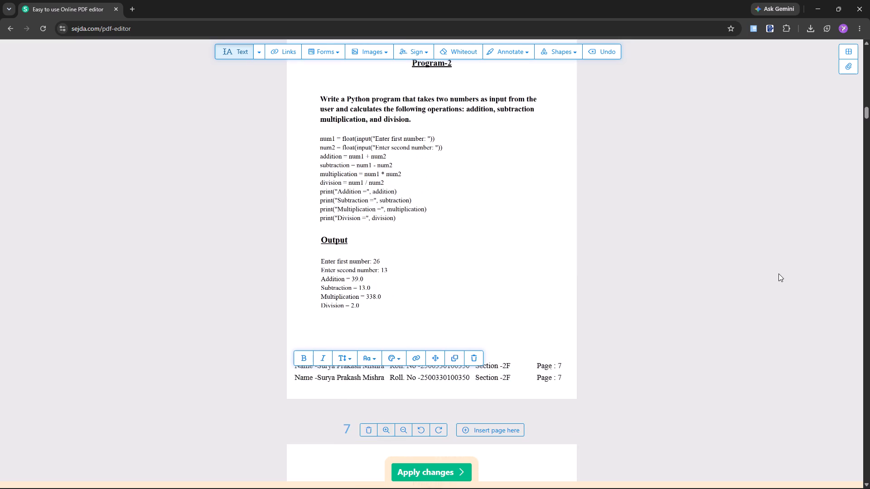
left_click(778, 273)
scroll(673, 279, "down", 5)
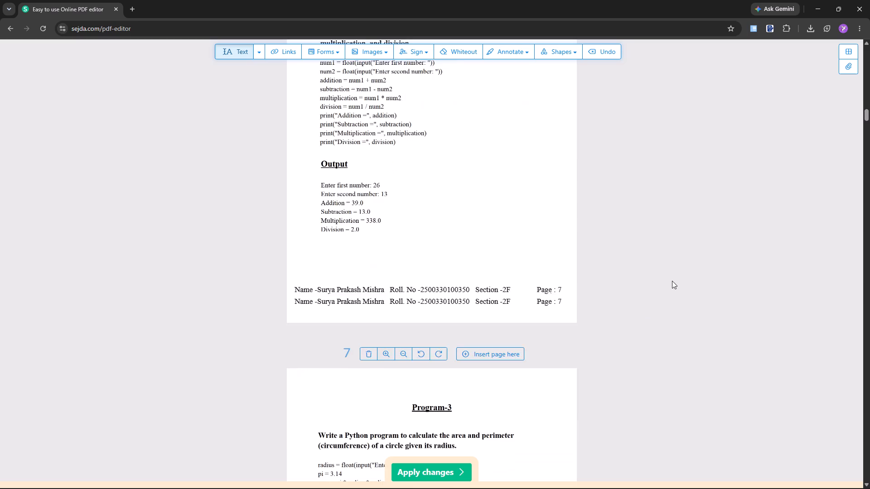
scroll(672, 279, "down", 5)
scroll(672, 278, "up", 9)
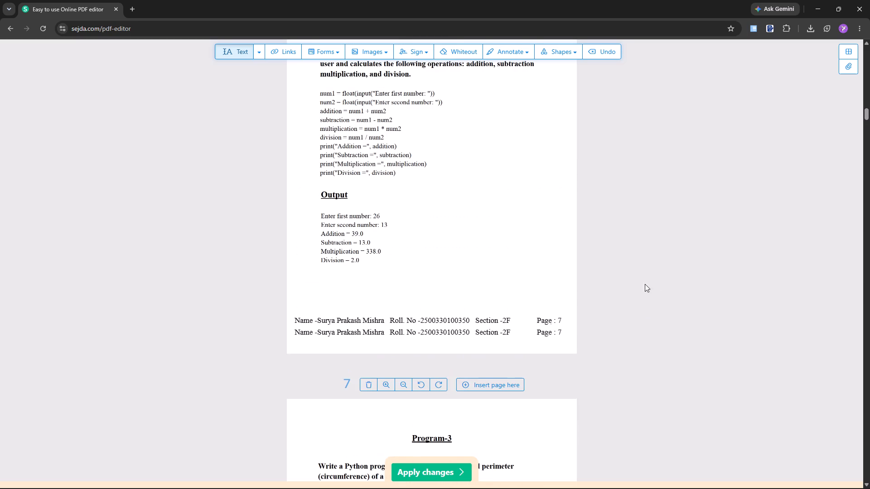
Move the duplicated footer line from the bottom of the Program-2 page up to the page's top edge.
left_click_drag(483, 331, 493, 0)
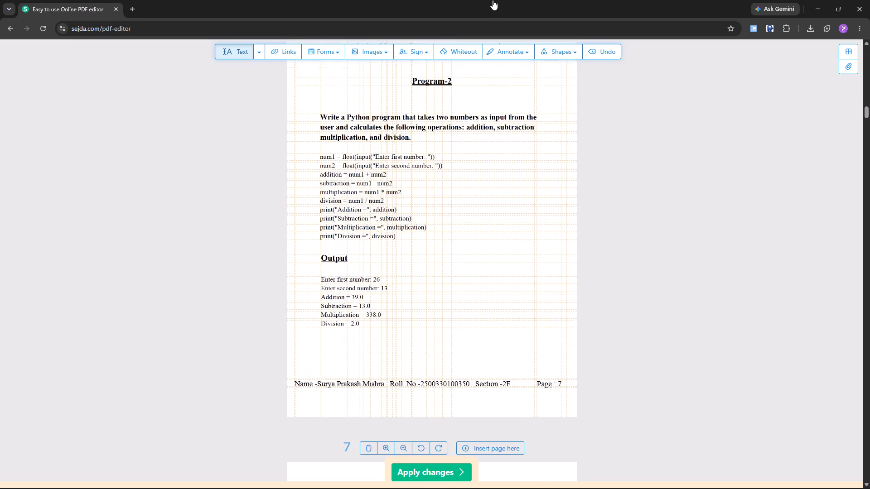
left_click_drag(493, 0, 425, 91)
scroll(510, 125, "up", 4)
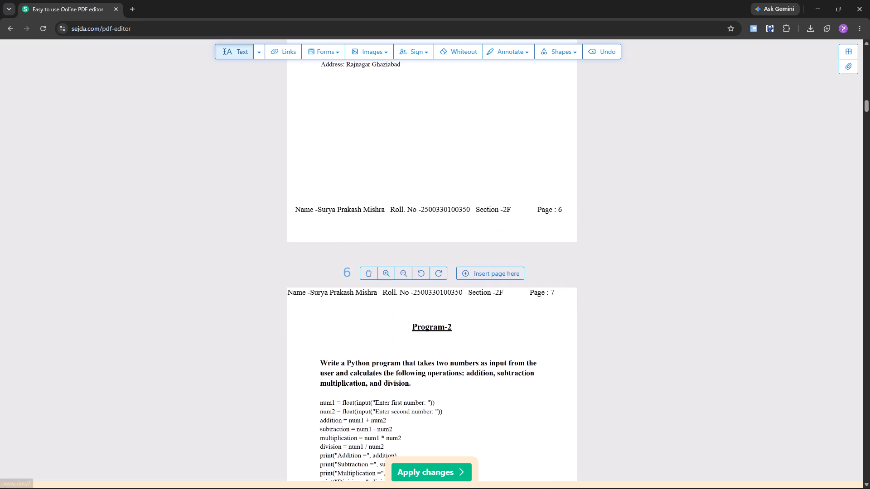
scroll(513, 125, "up", 6)
scroll(512, 131, "down", 6)
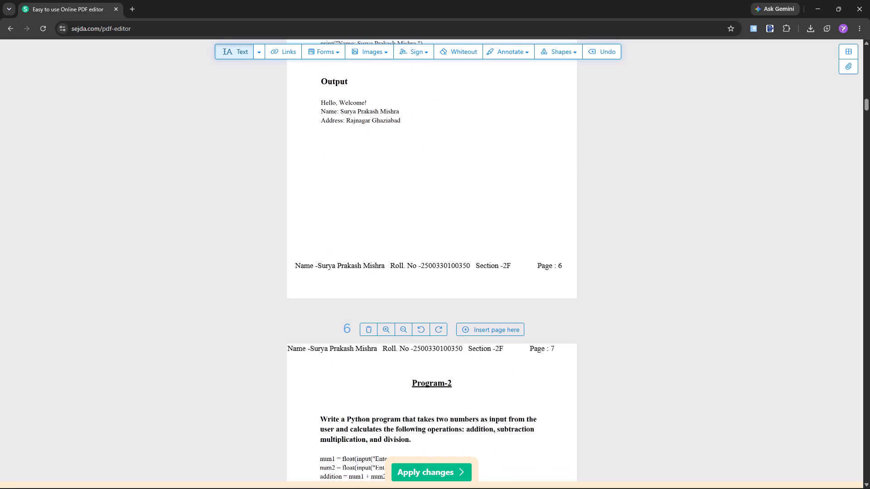
scroll(510, 133, "down", 7)
scroll(510, 134, "up", 4)
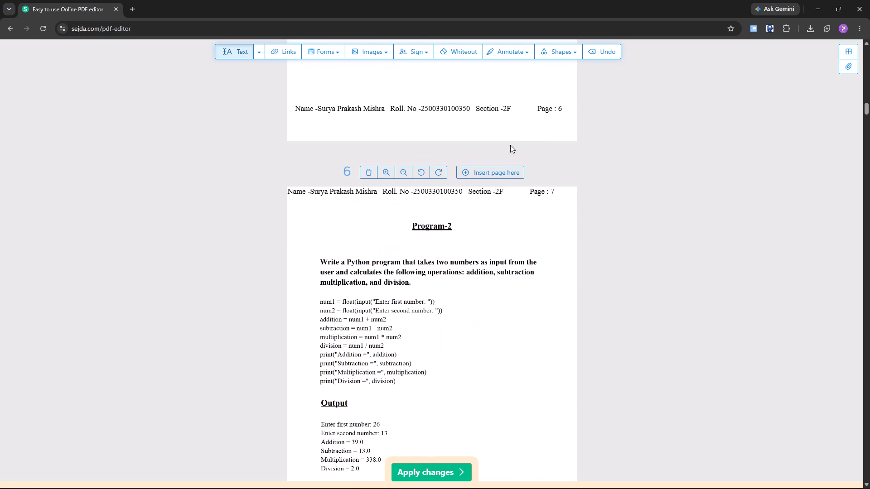
Try to move the duplicated footer line from above the Program-2 heading up onto the preceding page.
left_click_drag(479, 192, 481, 119)
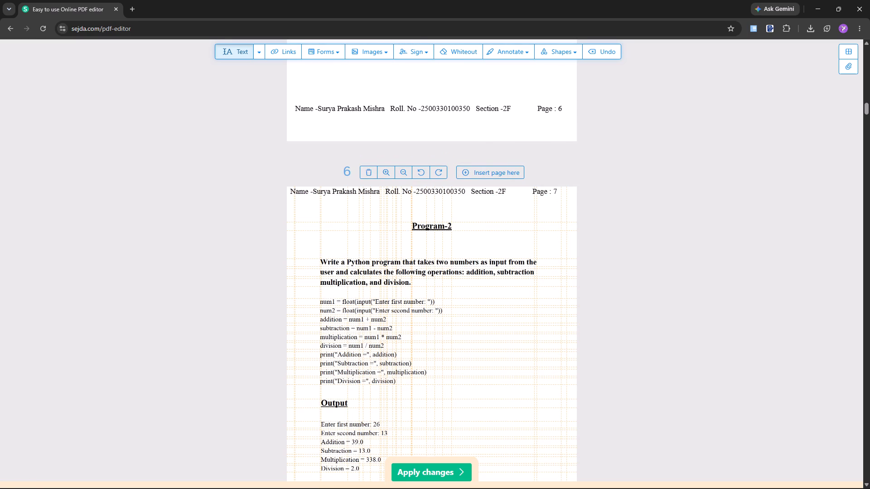
left_click_drag(481, 119, 482, 75)
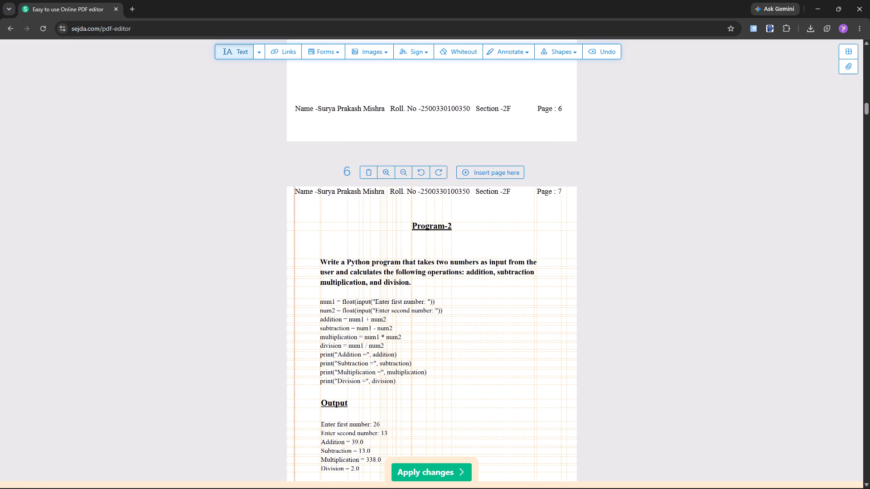
left_click_drag(482, 75, 483, 256)
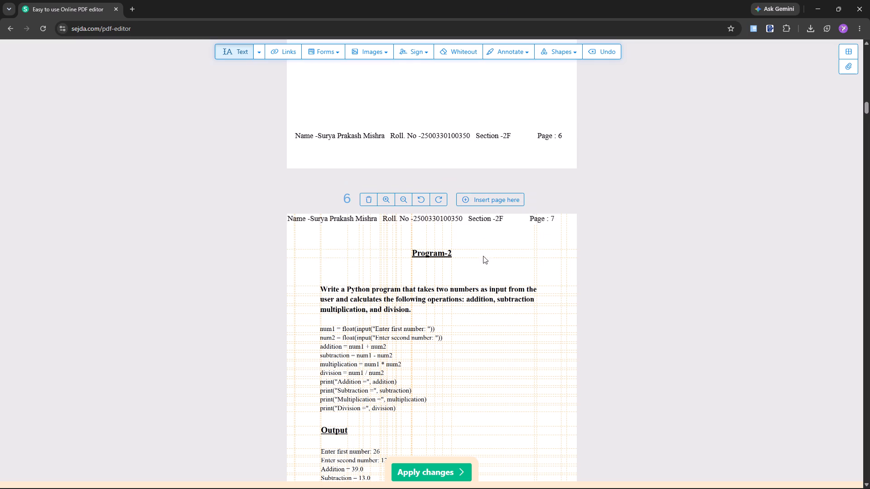
left_click_drag(483, 256, 521, 187)
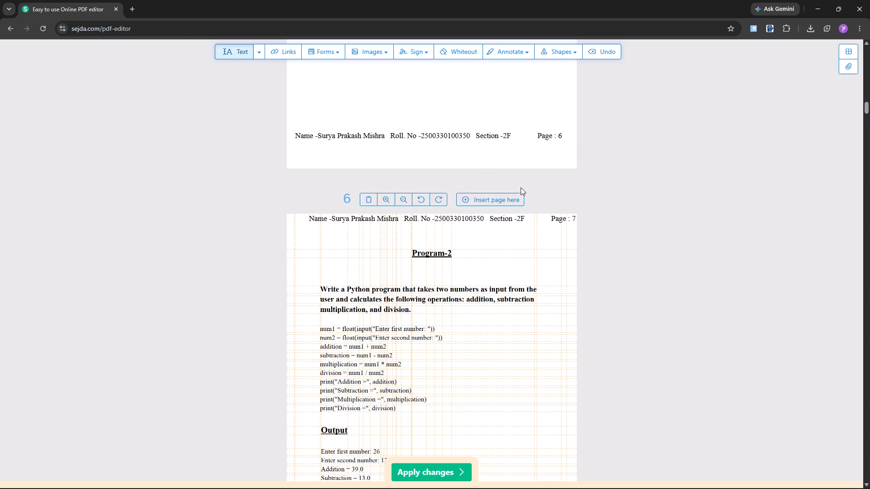
left_click_drag(521, 187, 489, 237)
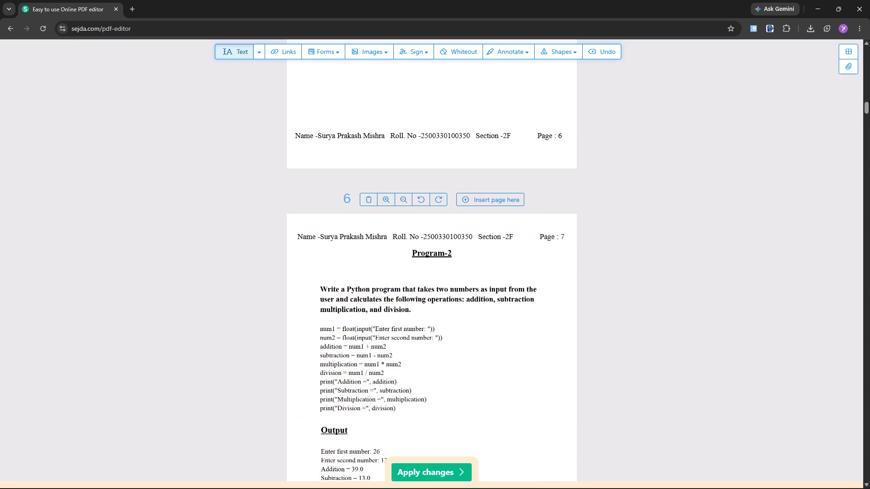
left_click(497, 239)
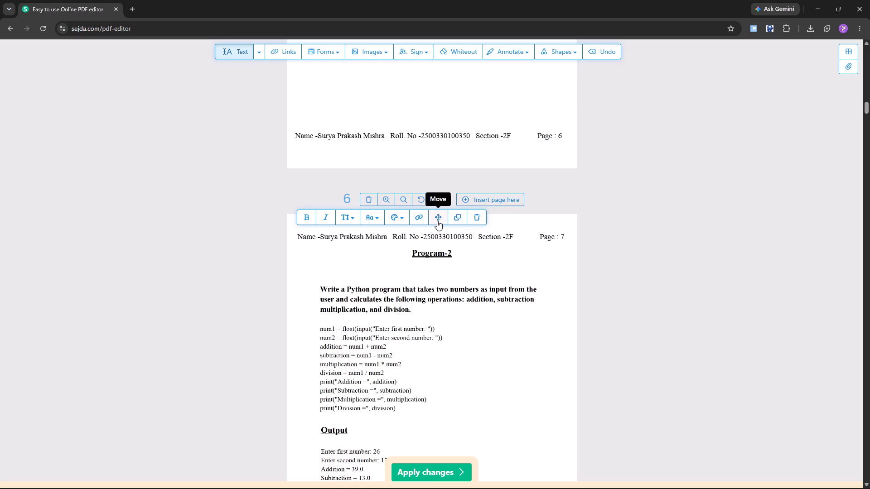
left_click(437, 221)
left_click_drag(435, 235, 432, 128)
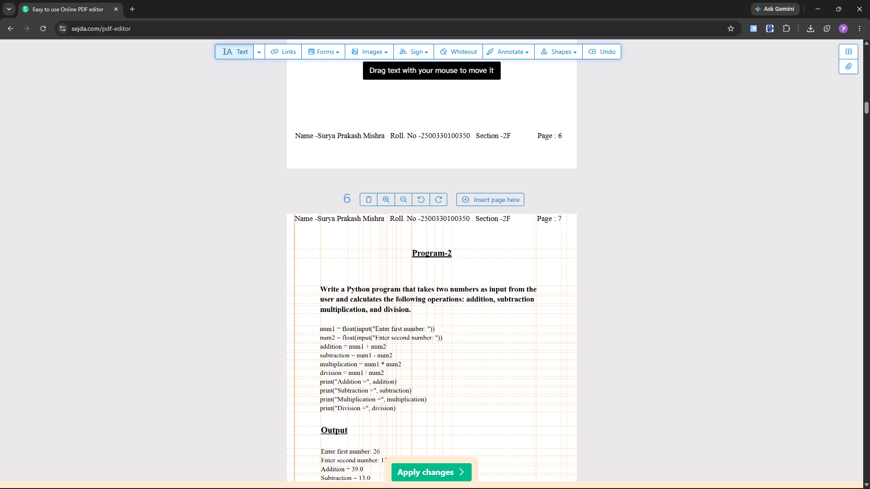
left_click_drag(432, 128, 613, 15)
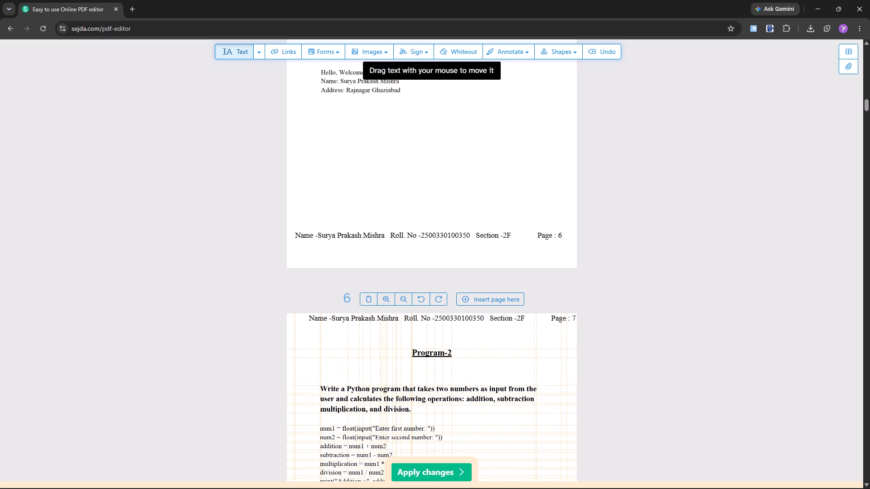
left_click_drag(613, 15, 401, 372)
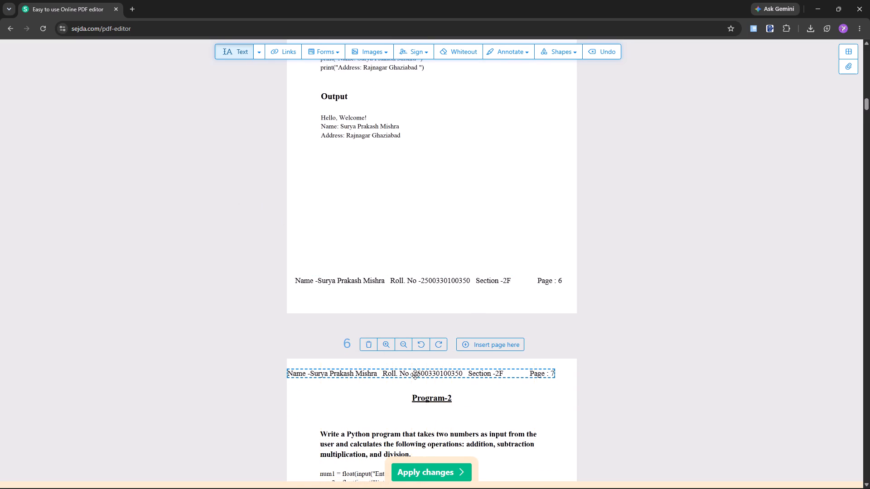
left_click(418, 374)
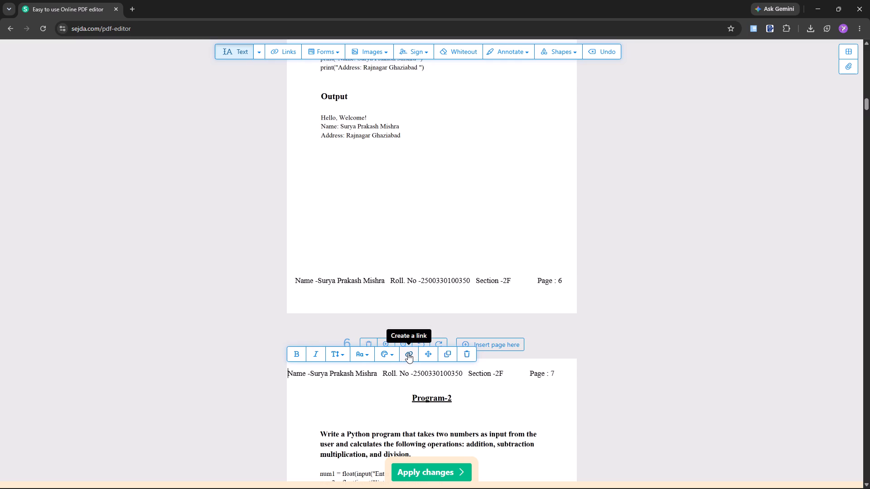
left_click(408, 353)
scroll(400, 384, "down", 2)
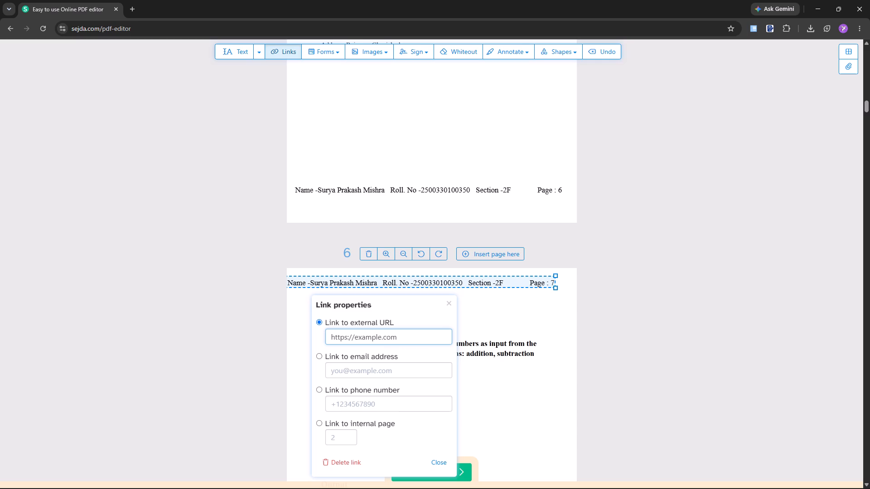
key("s")
key("BackSpace")
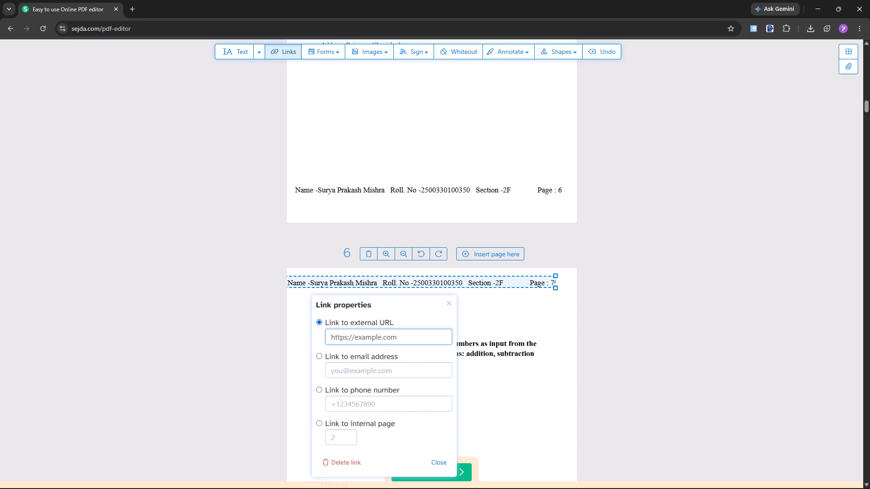
left_click(383, 337)
key("Left")
key("BackSpace")
key("BackSpace")
key("BackSpace")
key("BackSpace")
key("BackSpace")
key("BackSpace")
key("BackSpace")
key("a")
key("s")
key("f")
left_click(389, 339)
left_click_drag(389, 338, 341, 339)
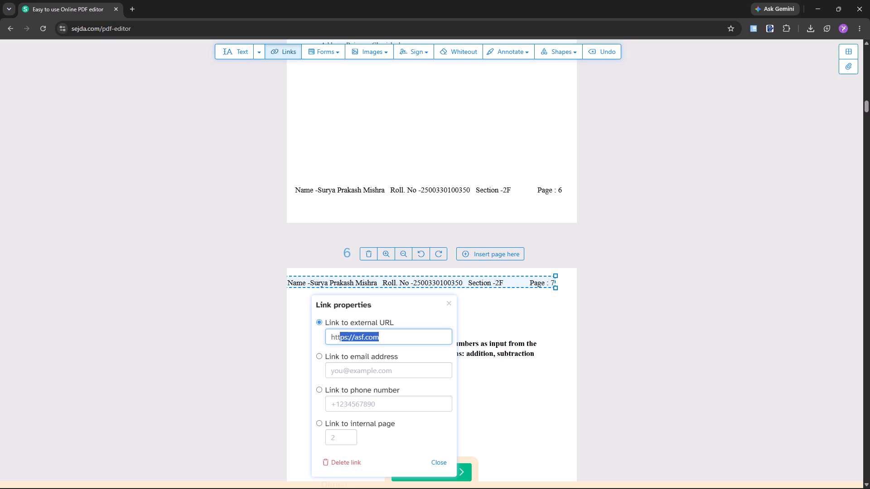
left_click_drag(341, 339, 329, 337)
left_click(381, 336)
left_click(403, 337)
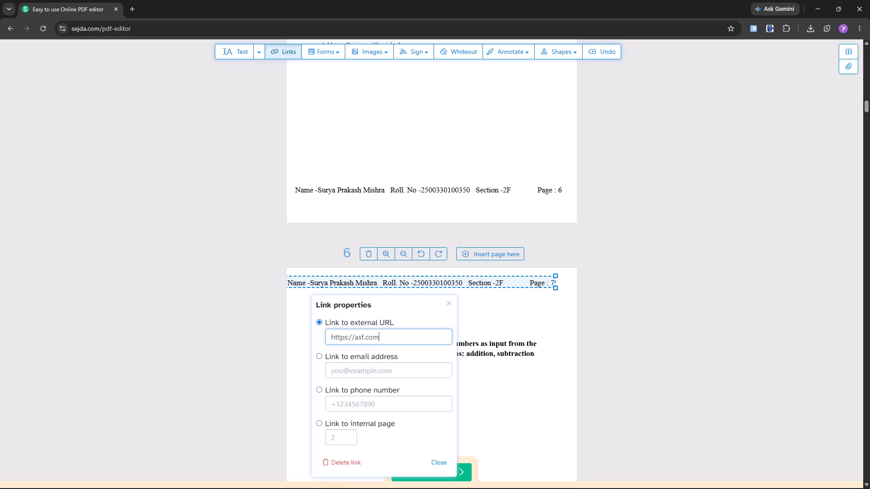
left_click(435, 458)
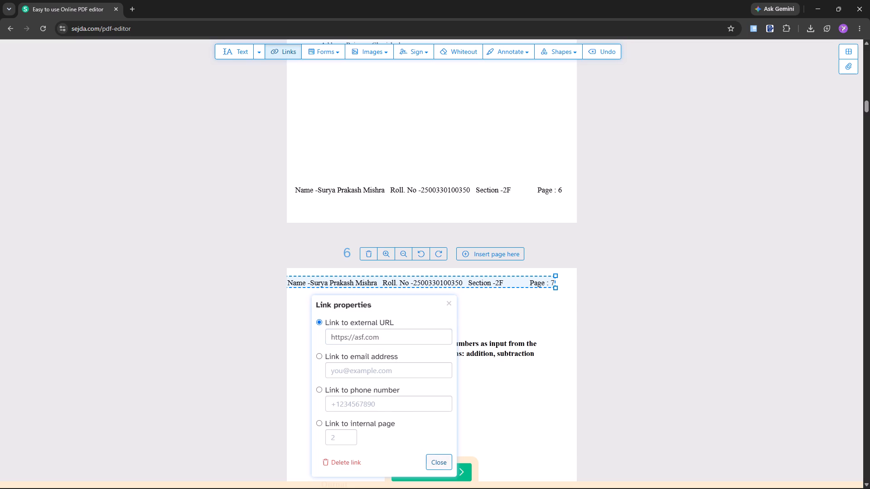
Reopen the link properties of the duplicated footer line and copy its external URL.
left_click(429, 283)
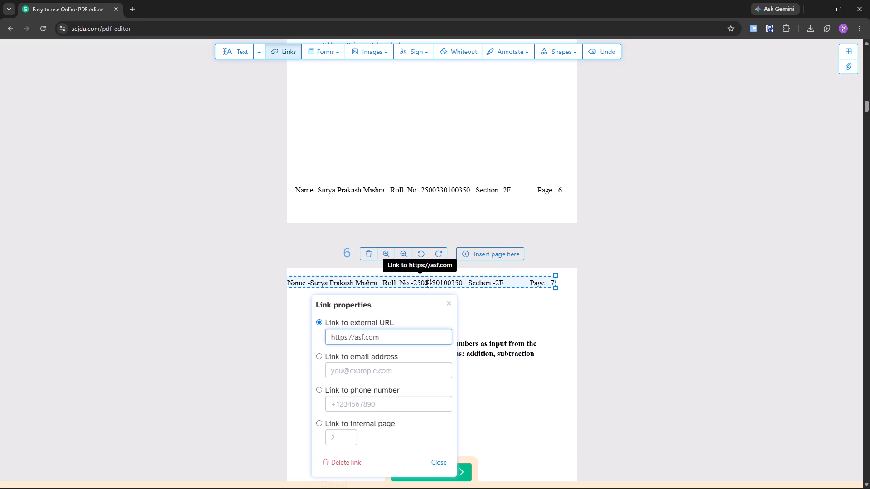
left_click(444, 284)
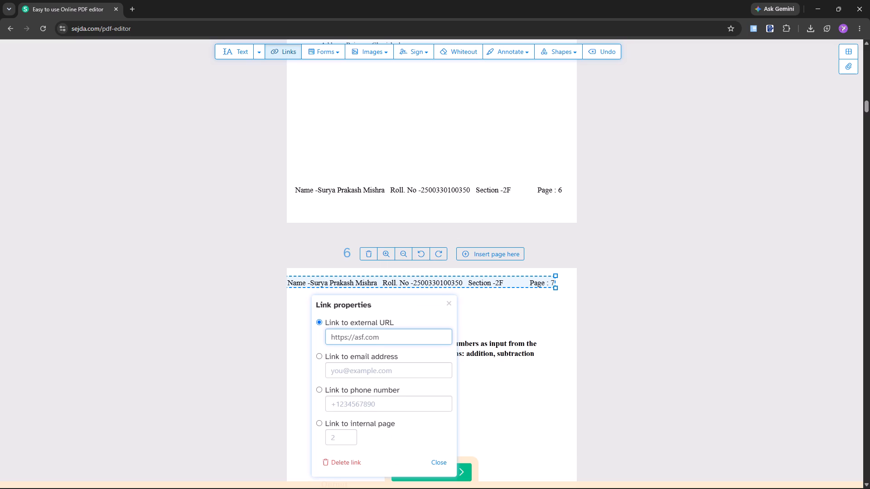
left_click_drag(396, 333, 328, 332)
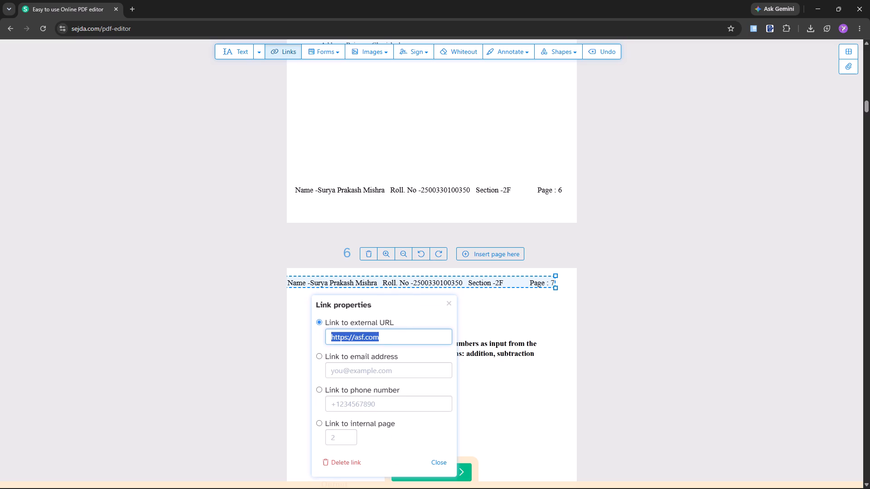
left_click_drag(328, 332, 314, 336)
key("ctrl+c")
key("ctrl+c")
left_click(801, 273, "ctrl")
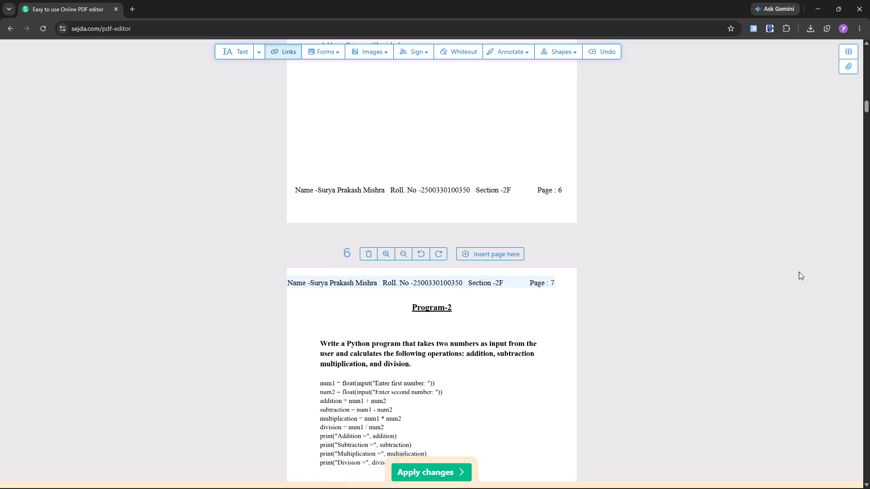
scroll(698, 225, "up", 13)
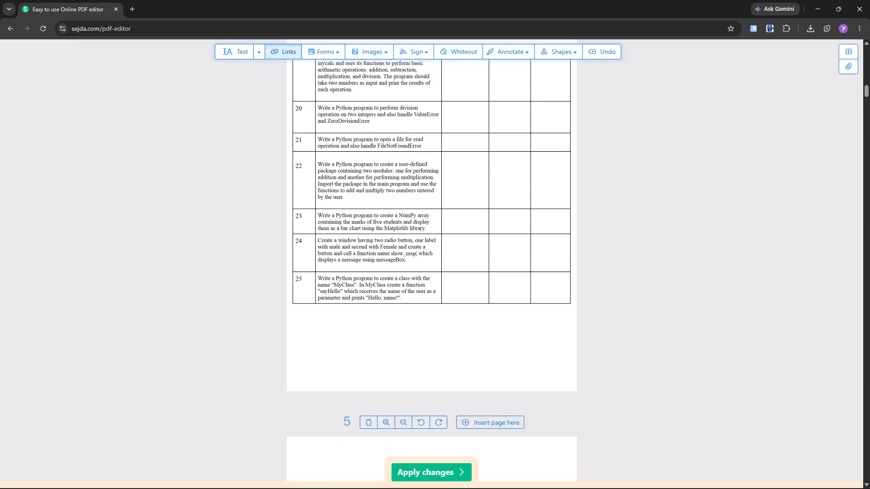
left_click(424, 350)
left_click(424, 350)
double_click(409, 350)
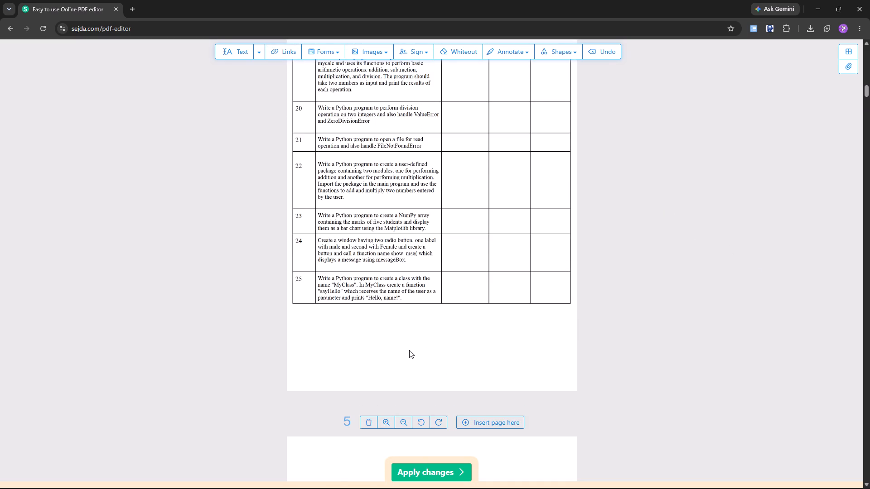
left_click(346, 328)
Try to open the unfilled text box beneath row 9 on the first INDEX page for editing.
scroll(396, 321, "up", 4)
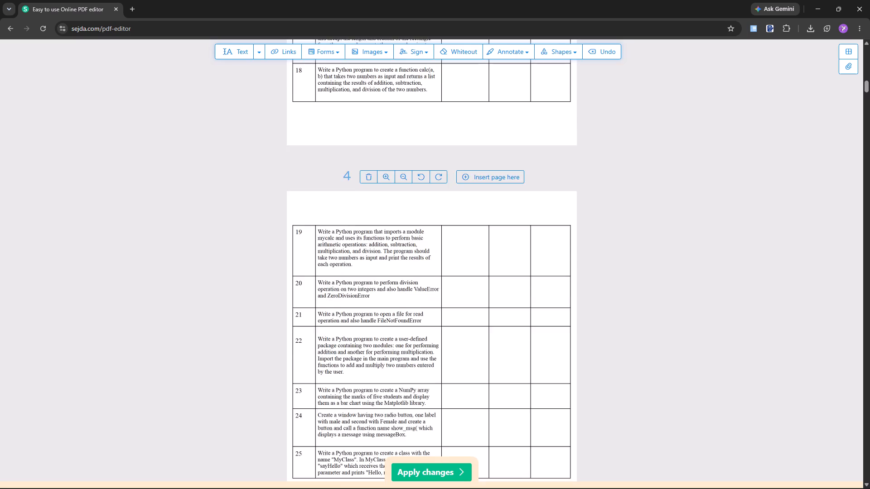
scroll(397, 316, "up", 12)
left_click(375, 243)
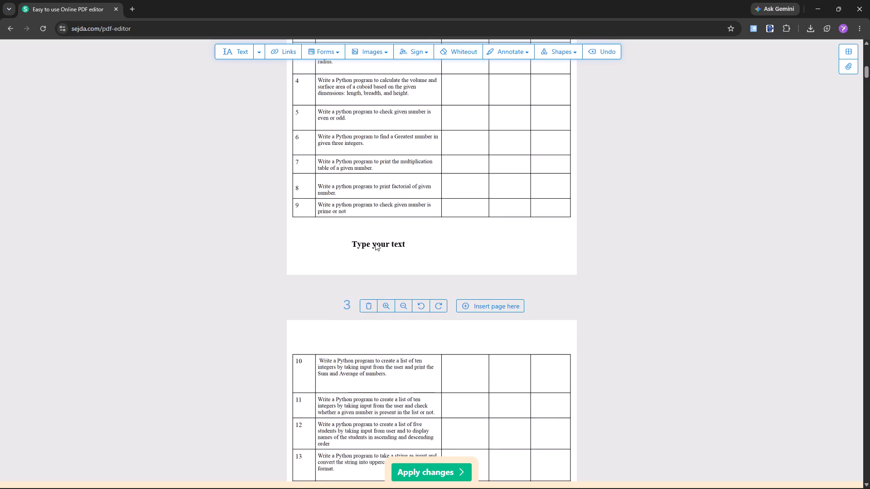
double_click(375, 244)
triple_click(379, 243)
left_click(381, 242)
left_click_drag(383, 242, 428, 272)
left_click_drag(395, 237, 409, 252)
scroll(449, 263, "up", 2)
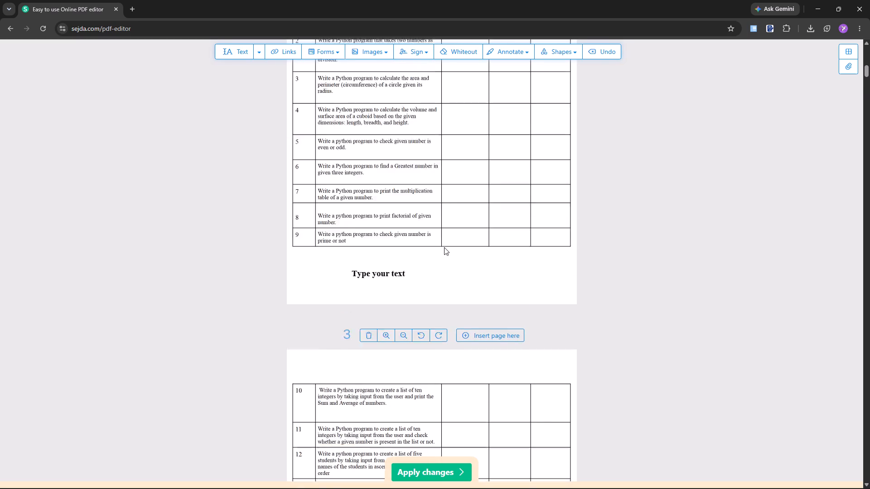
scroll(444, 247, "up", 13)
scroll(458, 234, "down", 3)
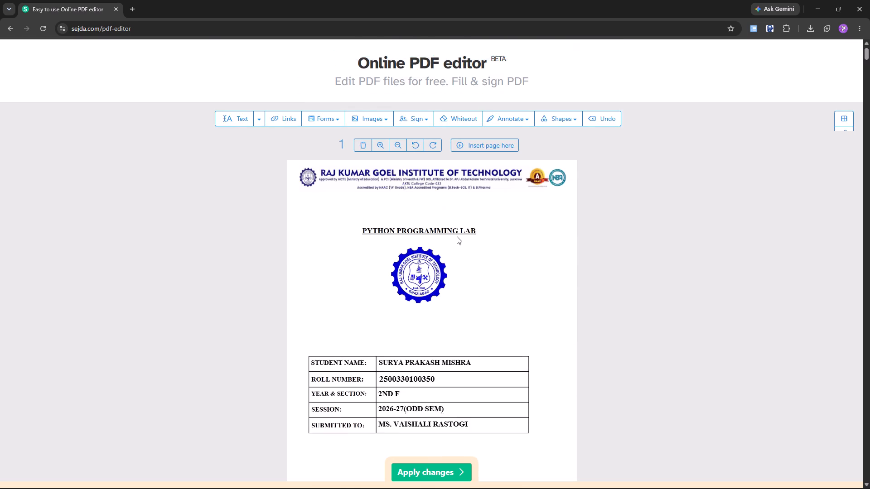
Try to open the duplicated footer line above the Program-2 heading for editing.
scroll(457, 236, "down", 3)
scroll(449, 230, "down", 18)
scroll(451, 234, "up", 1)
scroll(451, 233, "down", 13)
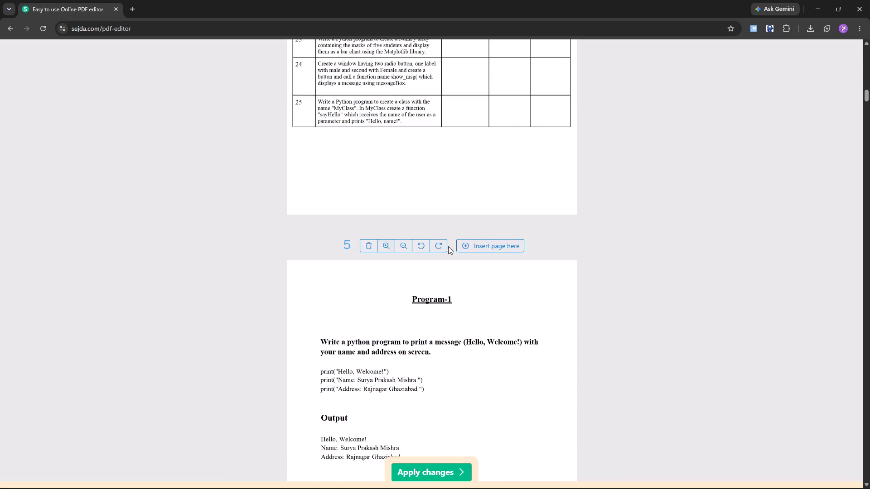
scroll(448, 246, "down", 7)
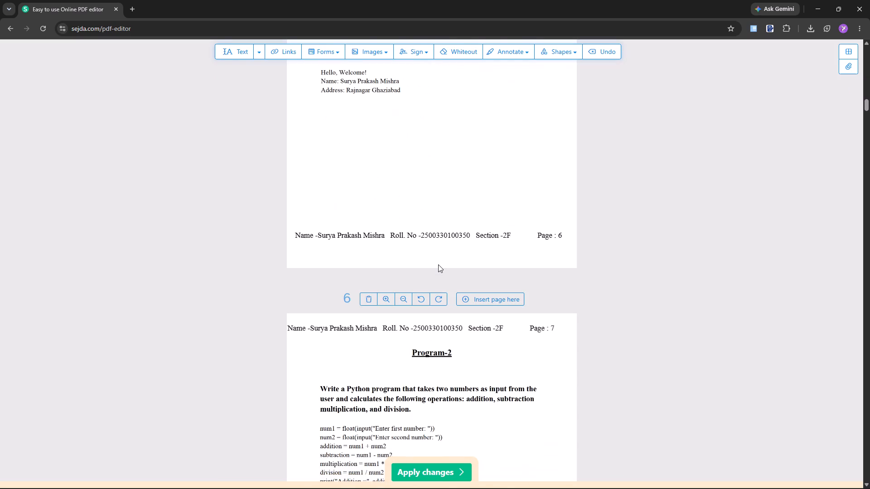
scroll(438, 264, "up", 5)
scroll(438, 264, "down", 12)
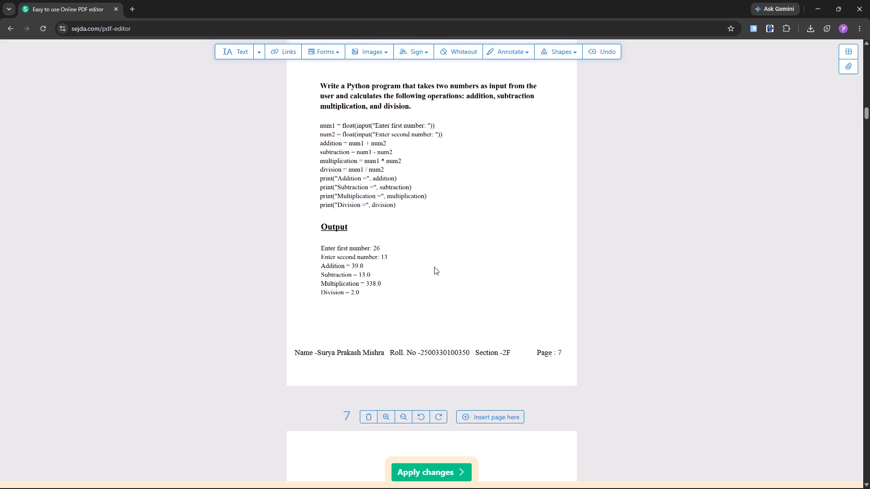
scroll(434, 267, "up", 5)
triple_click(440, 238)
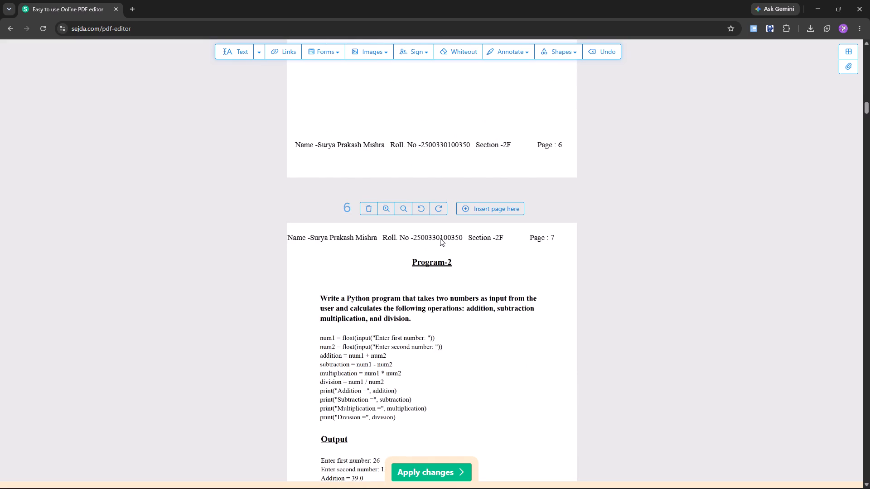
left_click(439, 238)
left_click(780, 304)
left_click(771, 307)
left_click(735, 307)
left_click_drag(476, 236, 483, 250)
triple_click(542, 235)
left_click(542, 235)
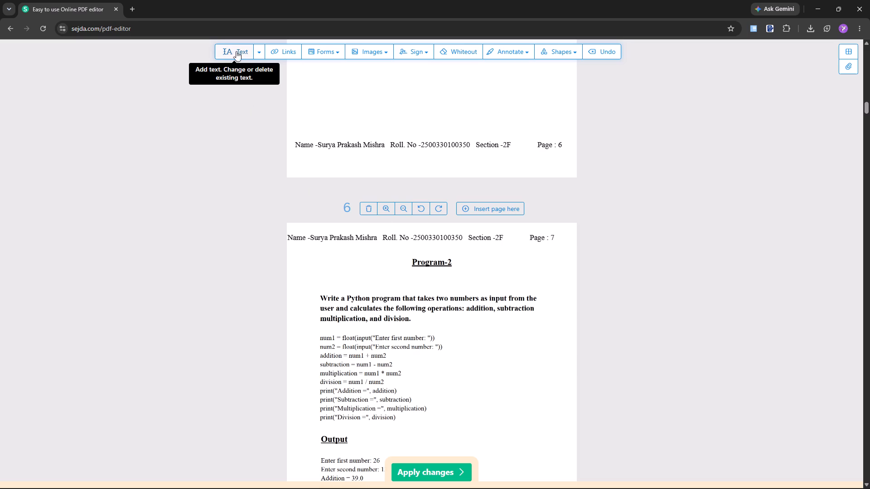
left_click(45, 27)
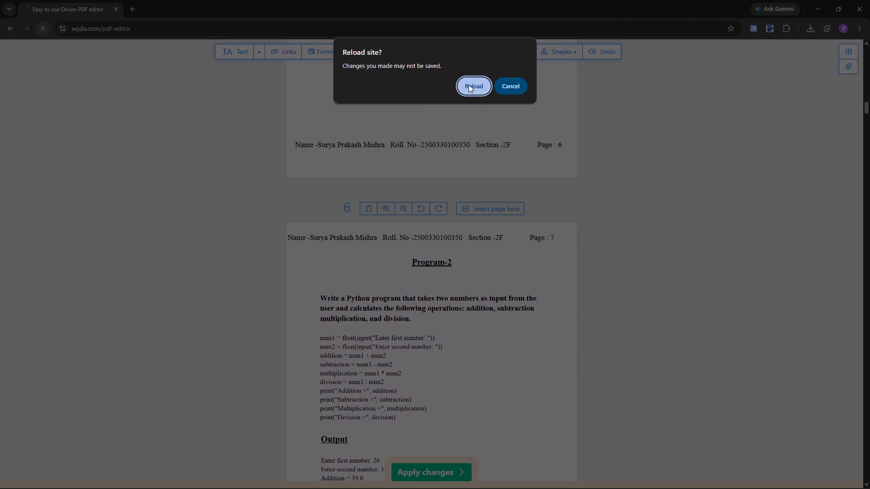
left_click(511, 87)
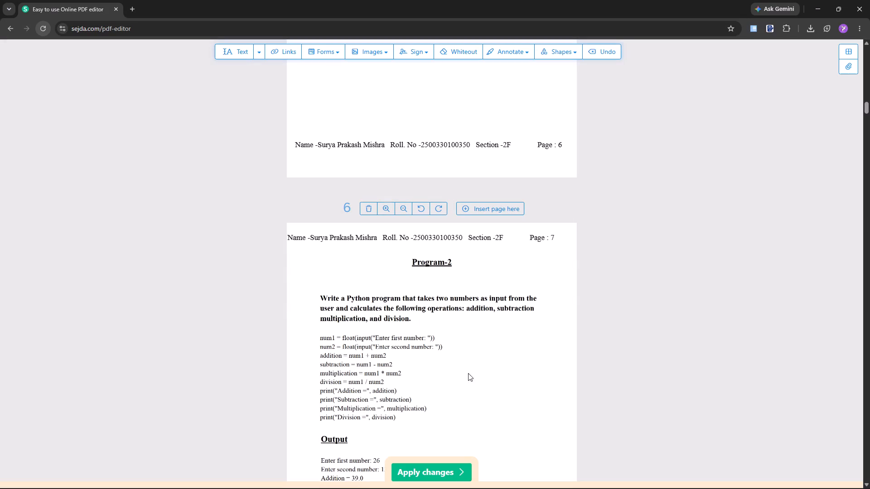
Apply the changes to the PDF, removing the unused placeholder text edits.
left_click(445, 468)
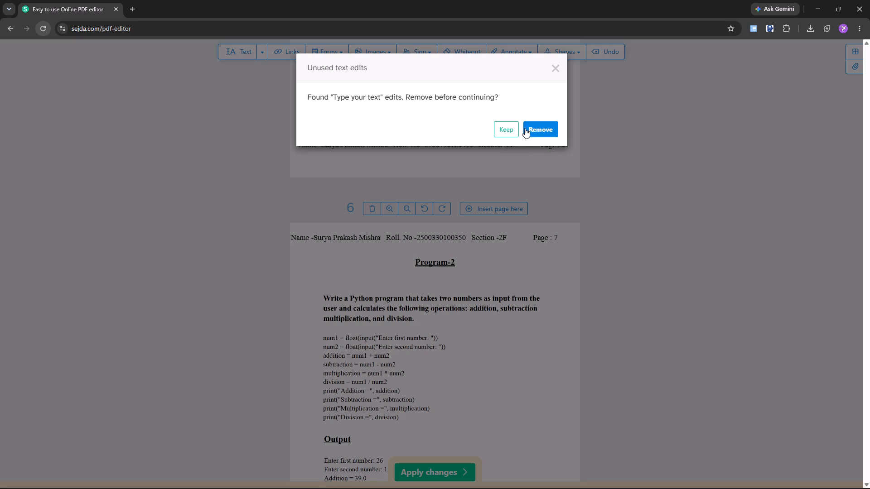
left_click(528, 128)
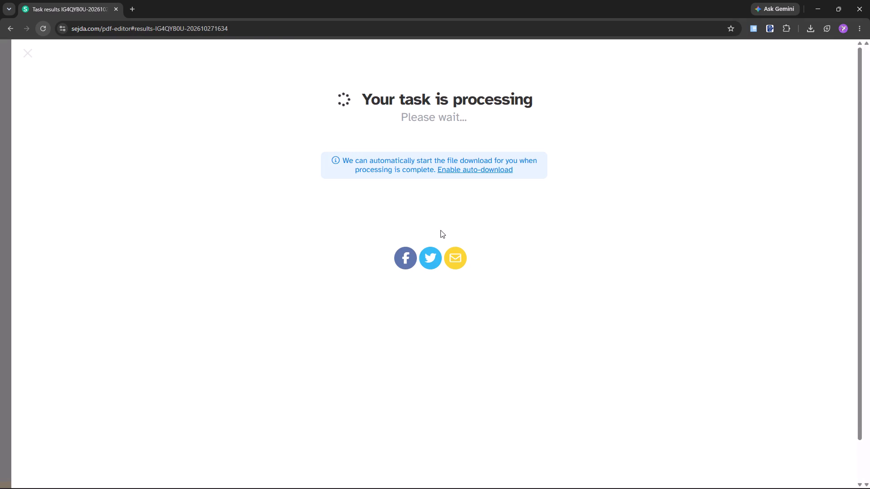
Download the edited fhh.pdf to the Downloads folder with Free Download Manager, renaming it instead of overwriting the existing file.
left_click(328, 140)
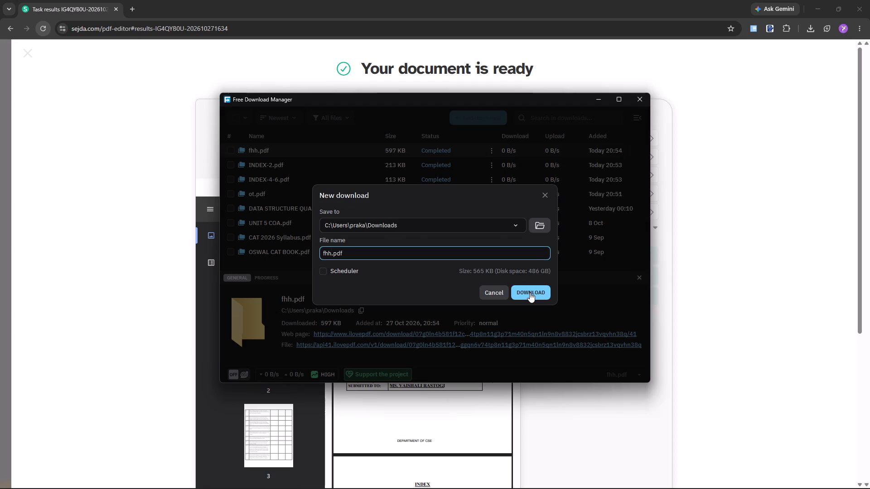
left_click(530, 292)
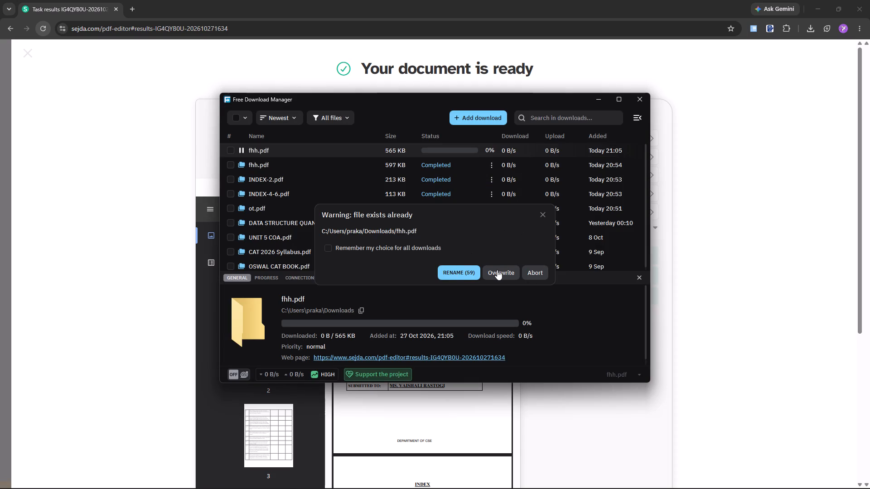
left_click(456, 268)
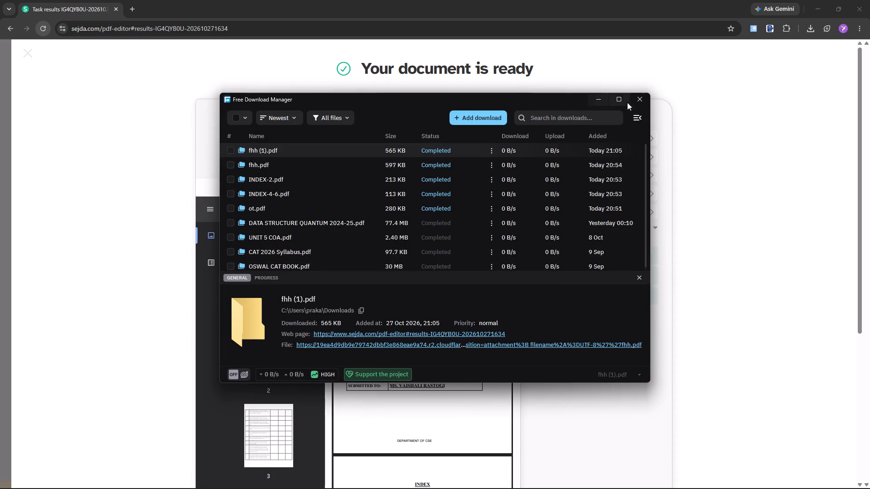
left_click(640, 99)
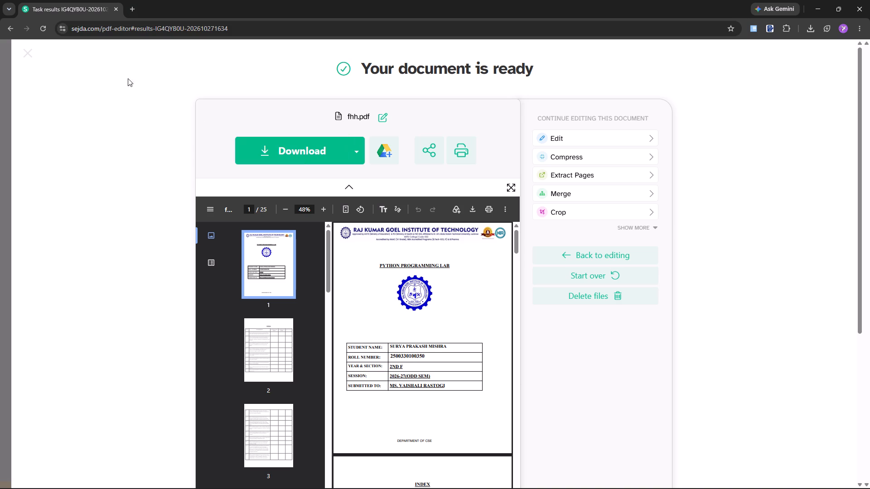
Leave the results page for the PDF editor's start page and open fhh (1) from the Downloads folder.
left_click(43, 29)
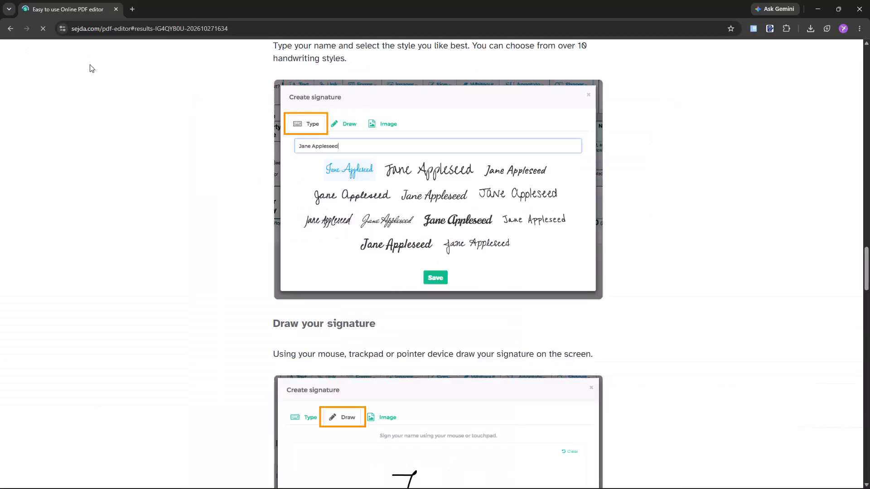
scroll(336, 188, "up", 3)
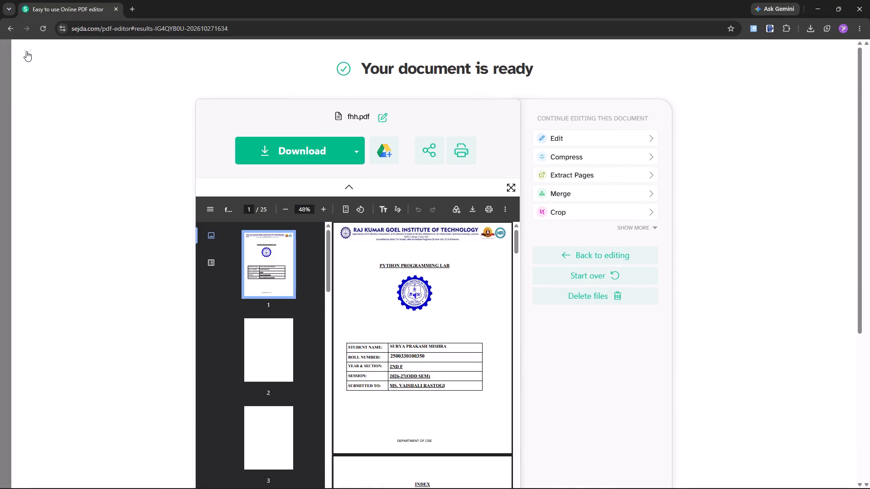
left_click(26, 51)
scroll(207, 139, "up", 13)
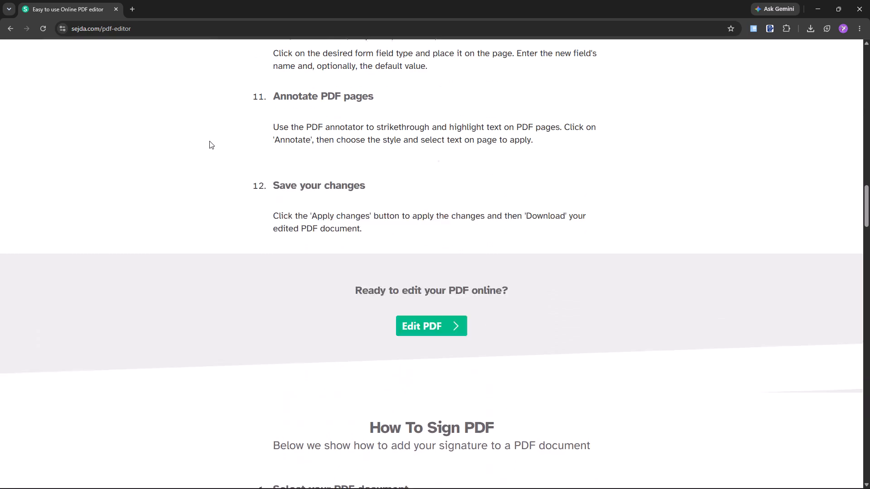
scroll(358, 259, "up", 17)
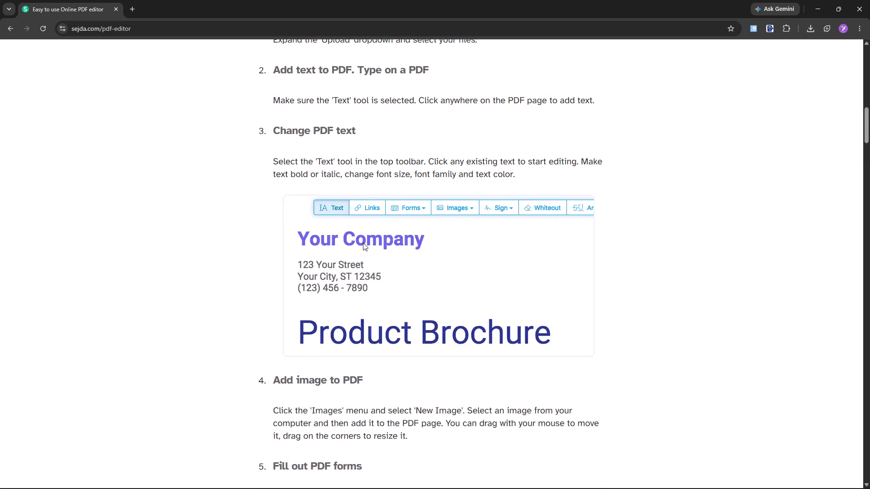
scroll(363, 243, "up", 2)
left_click_drag(869, 134, 869, 69)
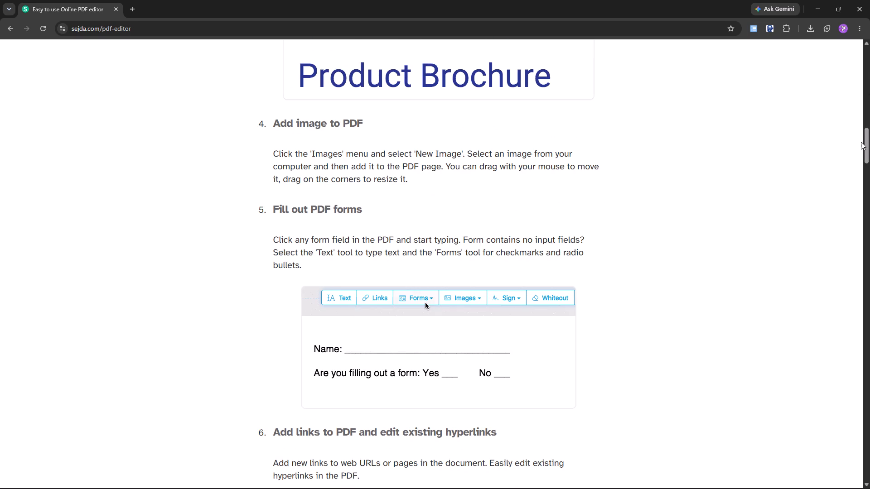
left_click_drag(867, 149, 856, 22)
left_click(431, 217)
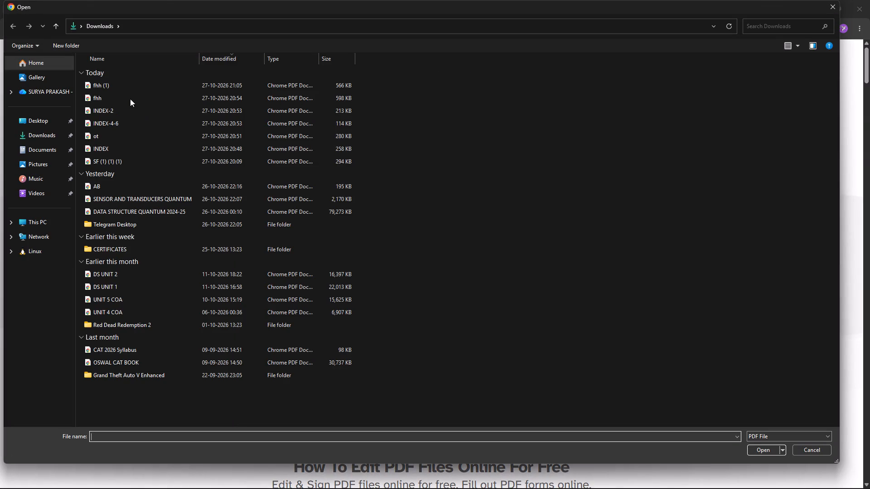
double_click(119, 88)
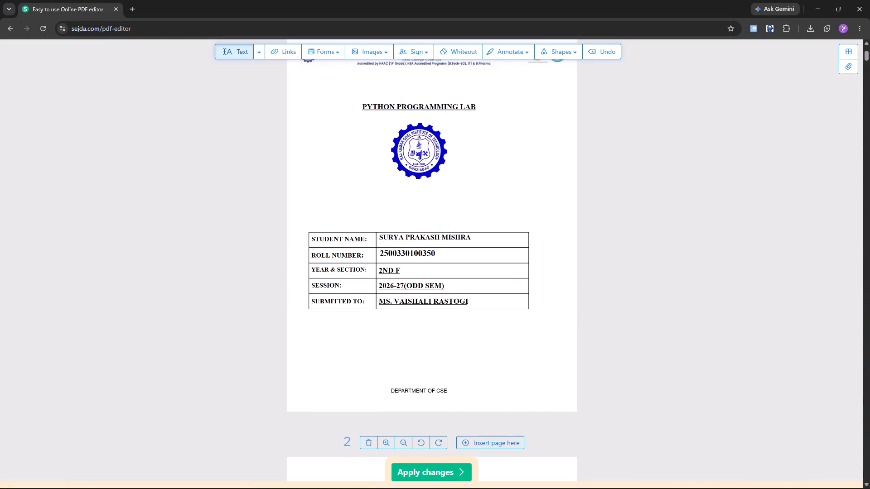
Remove the underlines from the SUBMITTED TO, SESSION and YEAR & SECTION values on the cover page.
left_click(409, 302)
left_click_drag(734, 300, 727, 299)
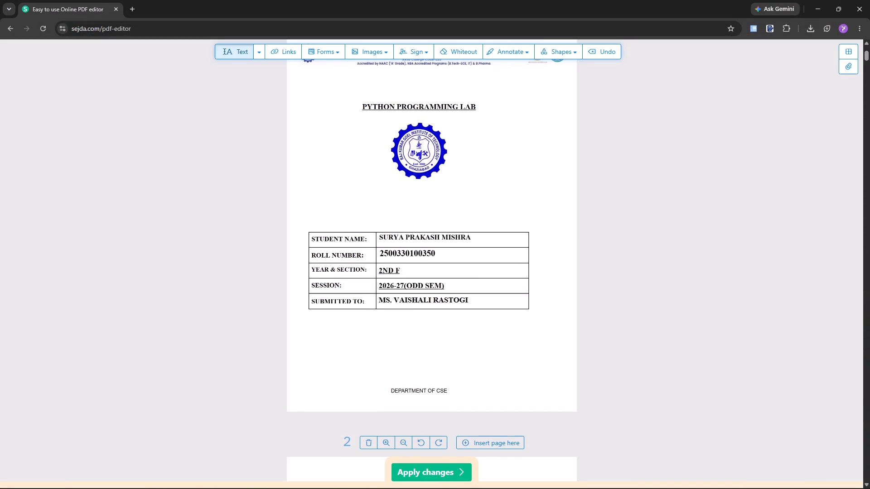
left_click(430, 283)
left_click(692, 274)
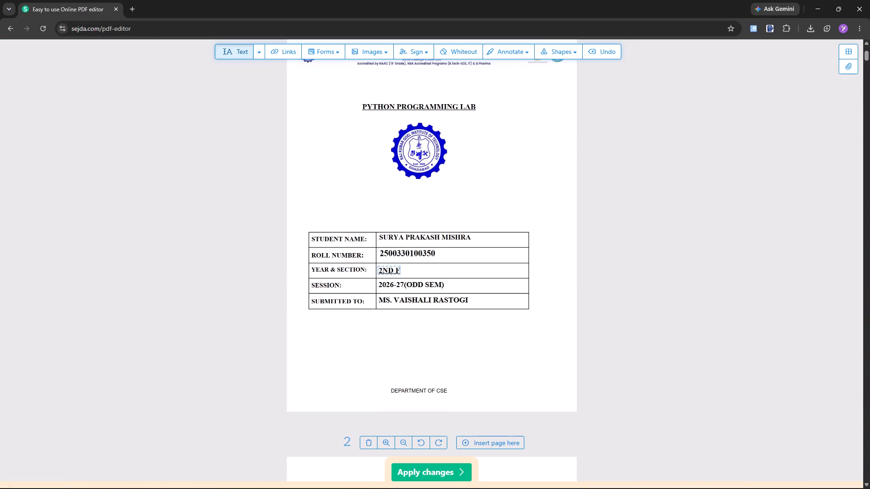
left_click(386, 268)
left_click(640, 268)
Delete the duplicated footer line above the Program-2 heading on page 6.
scroll(465, 258, "down", 5)
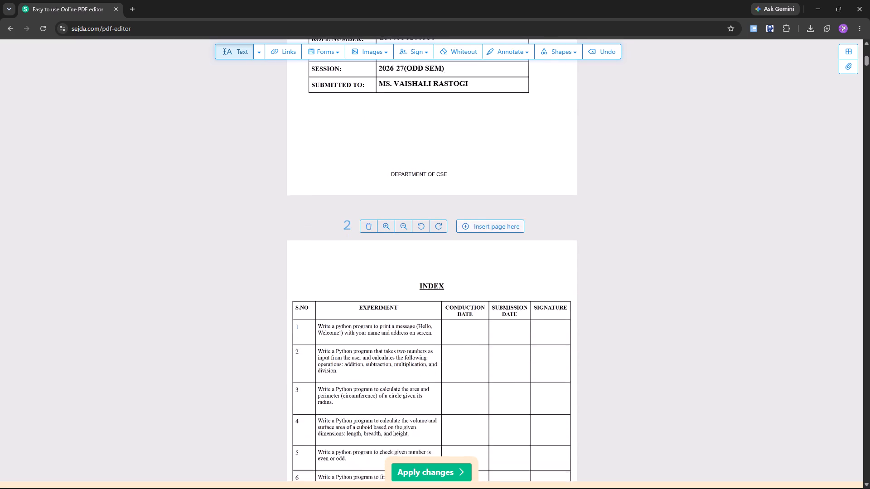
scroll(458, 249, "down", 16)
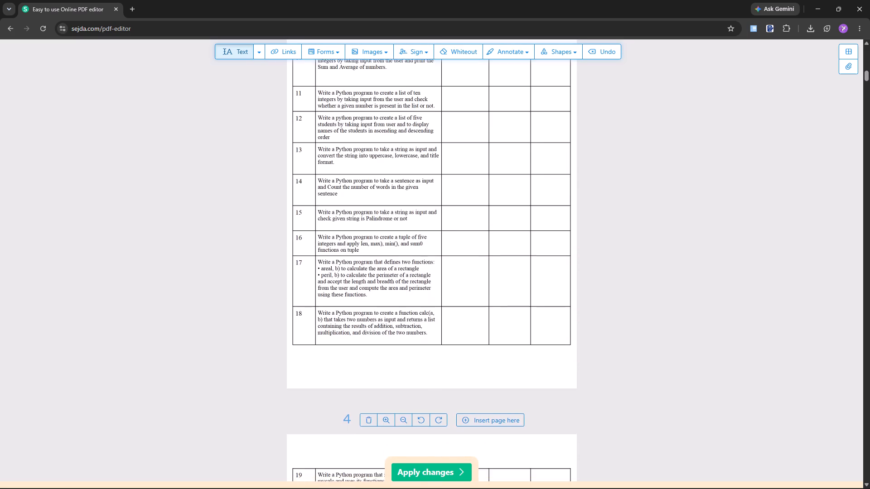
scroll(454, 229, "down", 17)
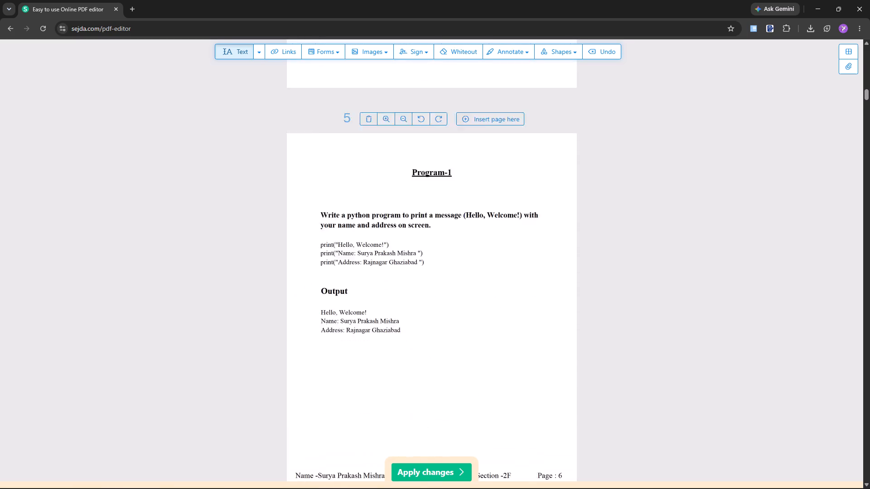
scroll(443, 235, "down", 6)
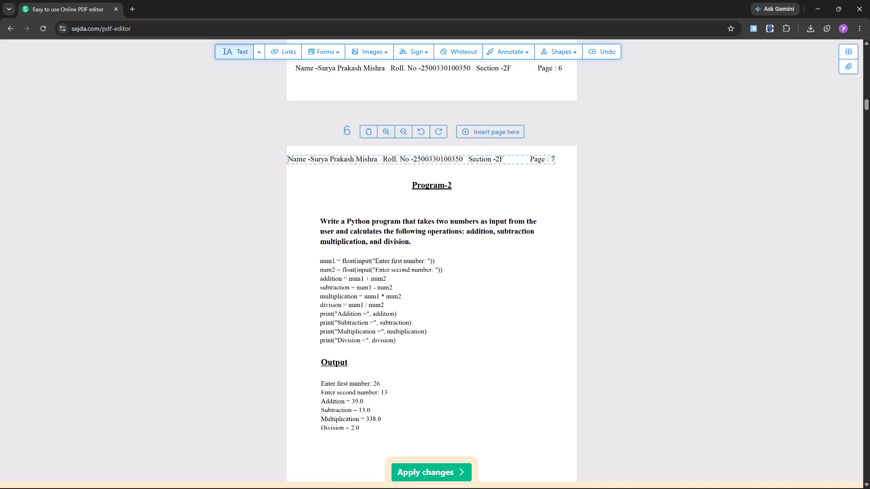
left_click(399, 158)
left_click(462, 140)
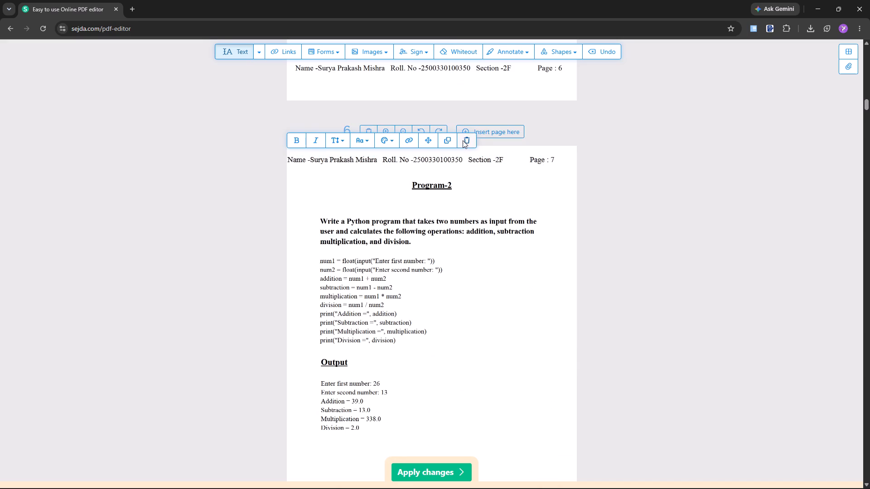
Copy the full text of the footer line at the bottom of the Program-2 page.
scroll(505, 193, "down", 4)
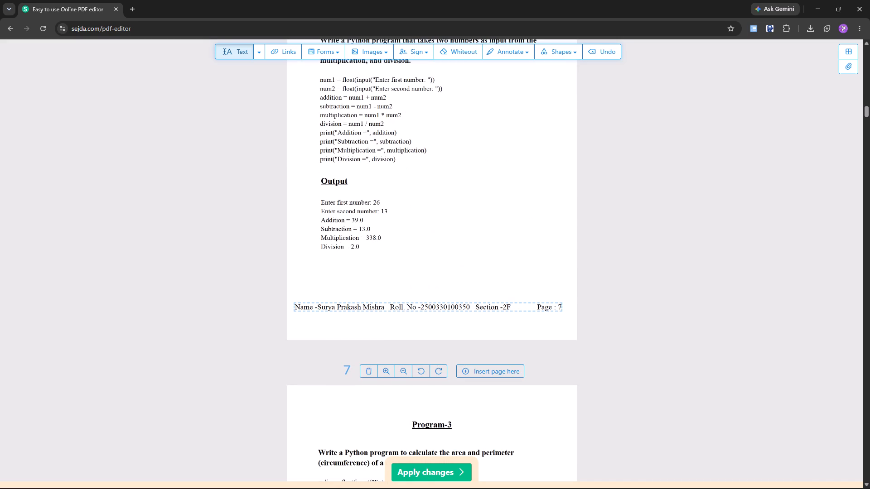
left_click(344, 304)
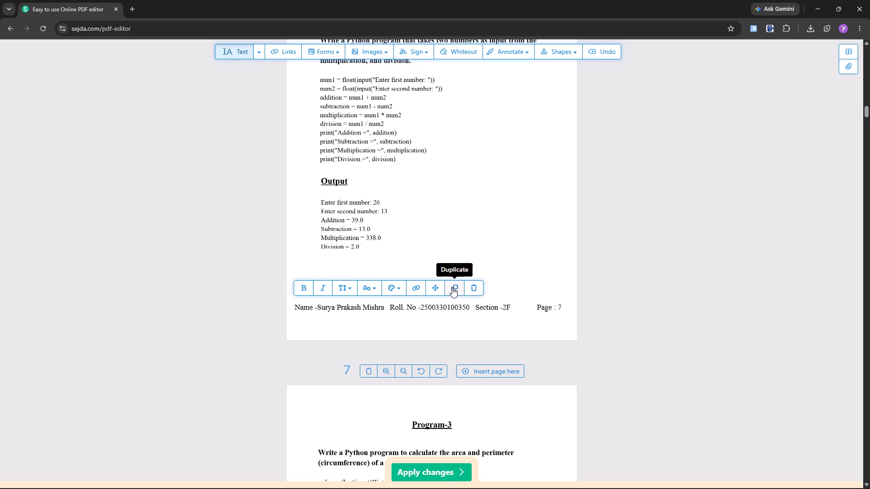
double_click(382, 306)
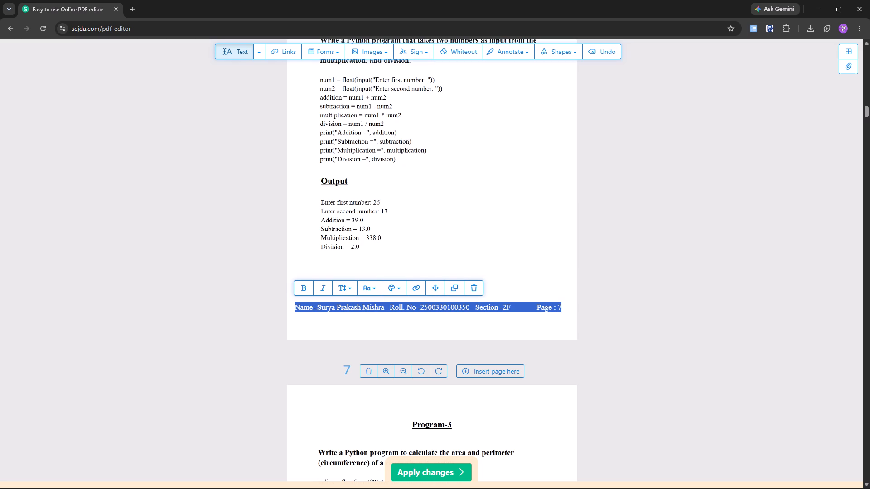
key("ctrl+c")
key("ctrl+c")
key("ctrl+c")
left_click(695, 261)
Add a text box below the INDEX table on page 2, set its font size to 11 and try to remove its bold style.
scroll(580, 229, "up", 2)
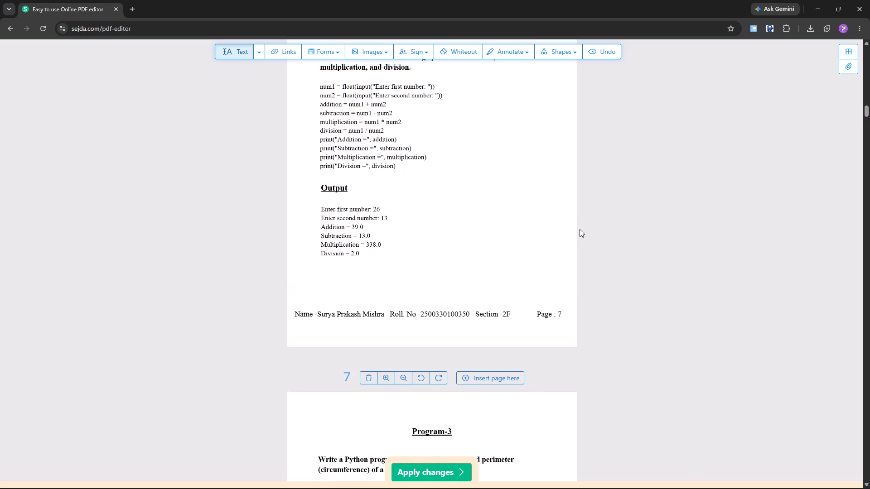
scroll(580, 229, "up", 17)
scroll(573, 222, "up", 7)
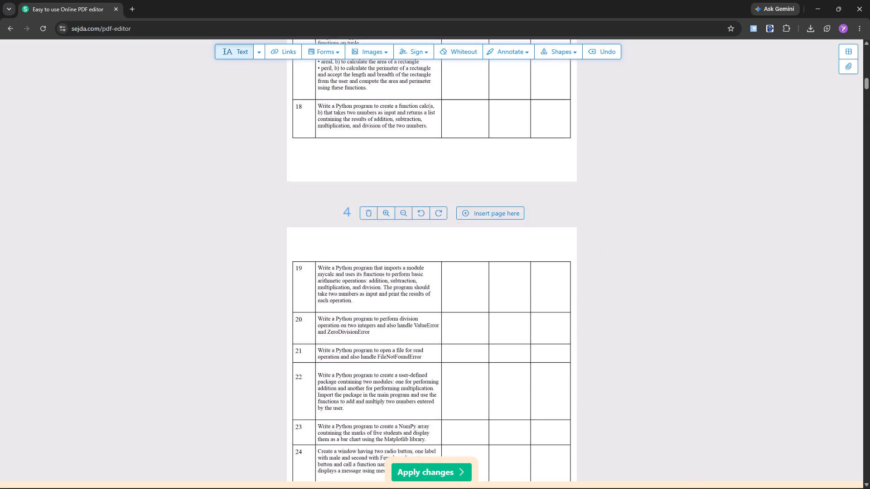
scroll(573, 222, "up", 19)
scroll(571, 224, "down", 4)
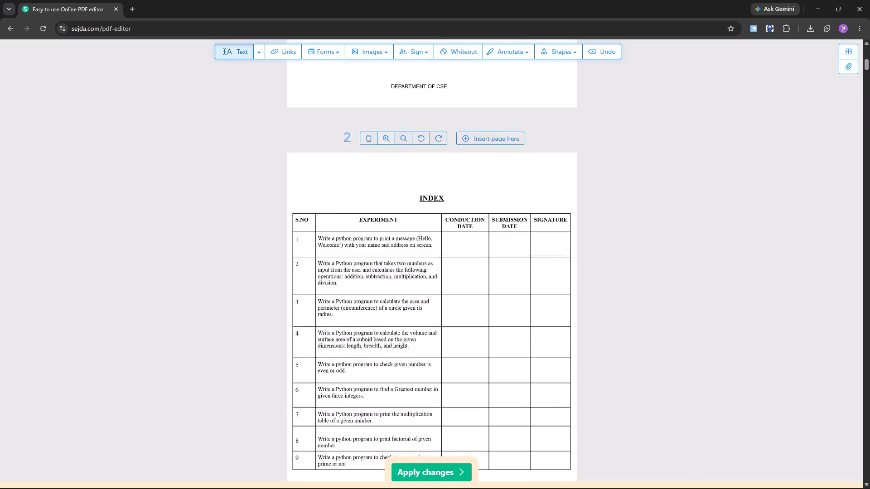
scroll(542, 273, "down", 6)
left_click(411, 219)
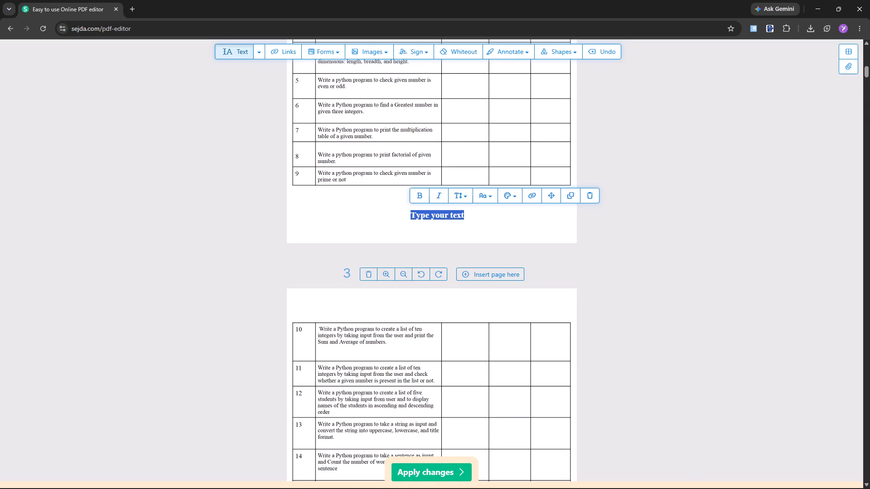
left_click(467, 199)
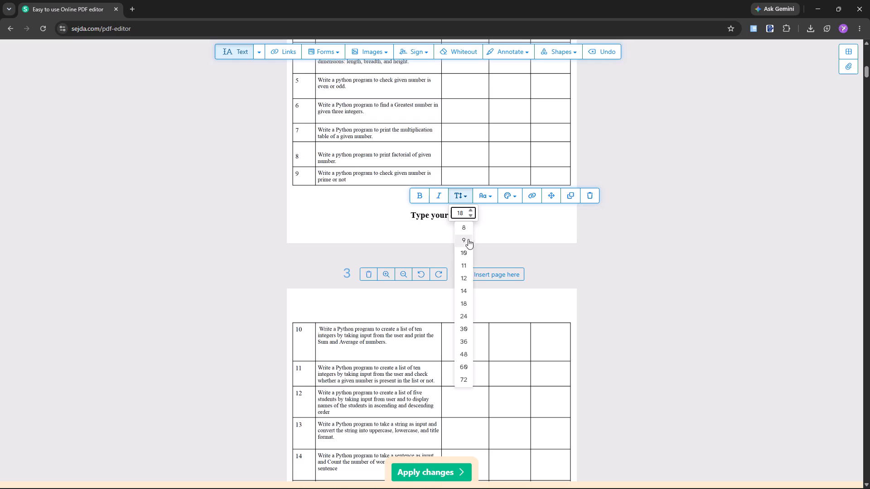
left_click(466, 263)
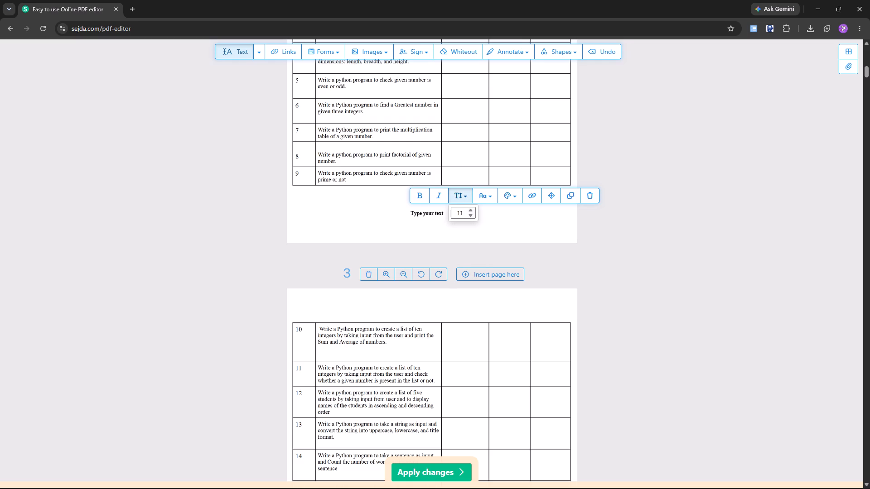
left_click(426, 193)
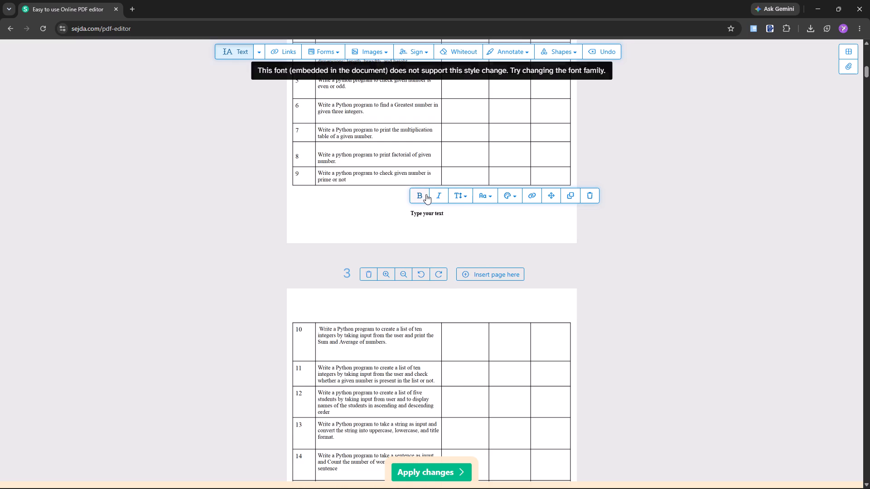
left_click(415, 195)
Replace the new text box's placeholder on page 2 with the copied footer line and try again to remove the bold.
left_click(421, 216)
key("BackSpace")
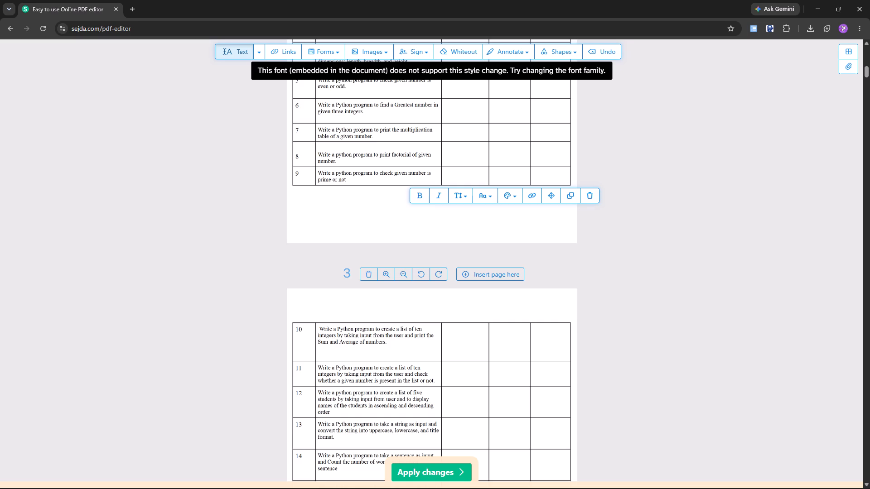
key("ctrl+v")
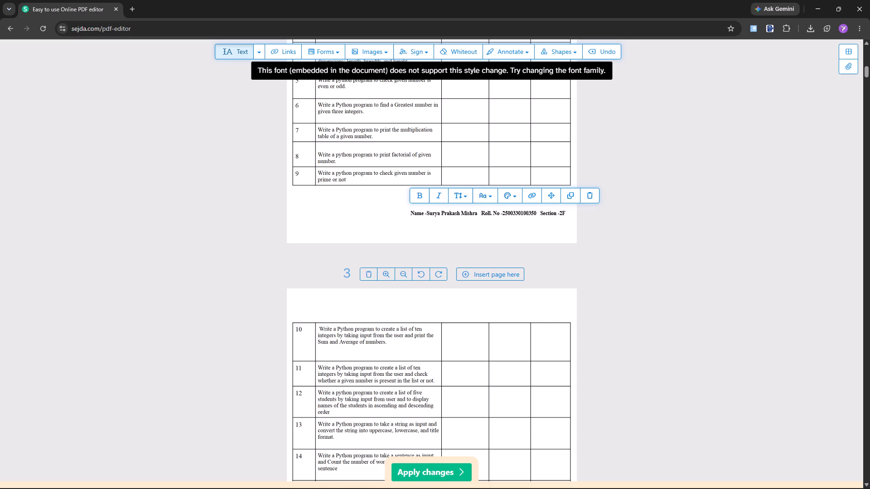
left_click(418, 196)
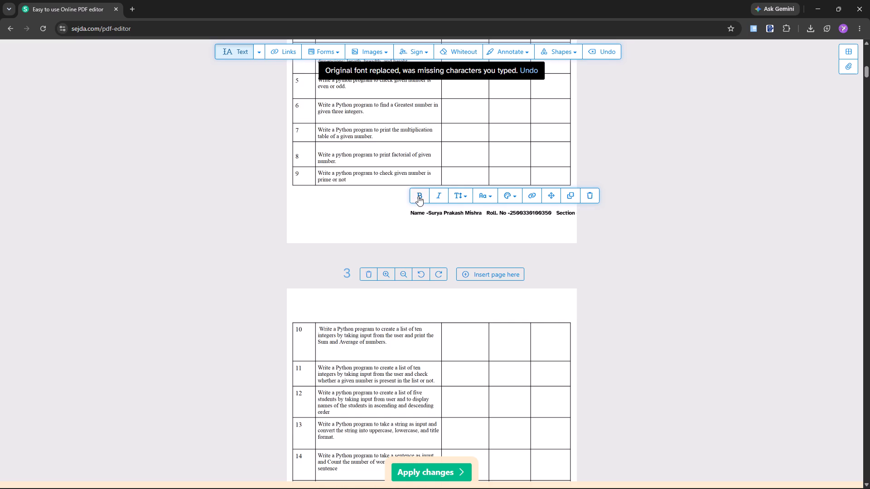
Check the font family and font size settings of the footer line on the Program-1 page.
scroll(462, 240, "down", 5)
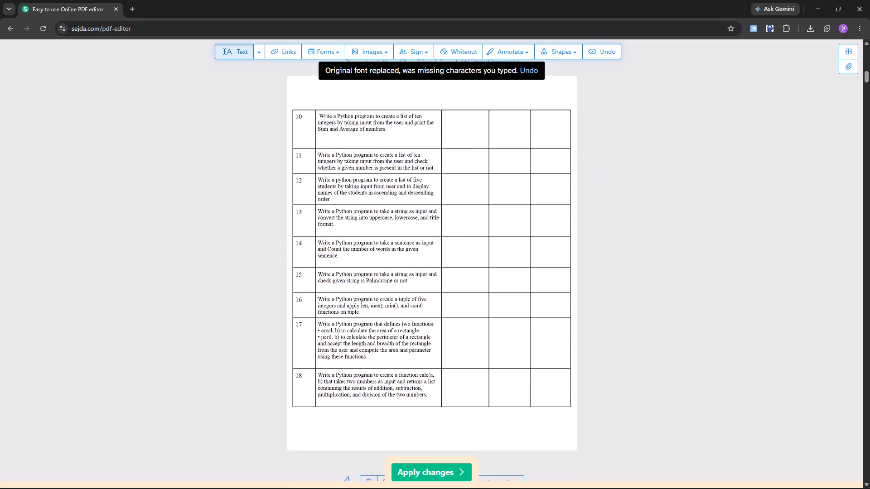
scroll(461, 235, "down", 15)
scroll(438, 191, "down", 3)
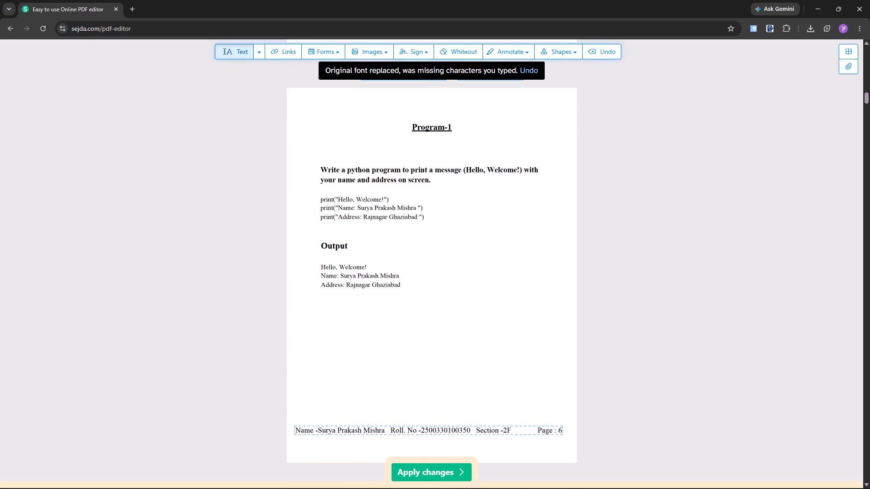
left_click(462, 430)
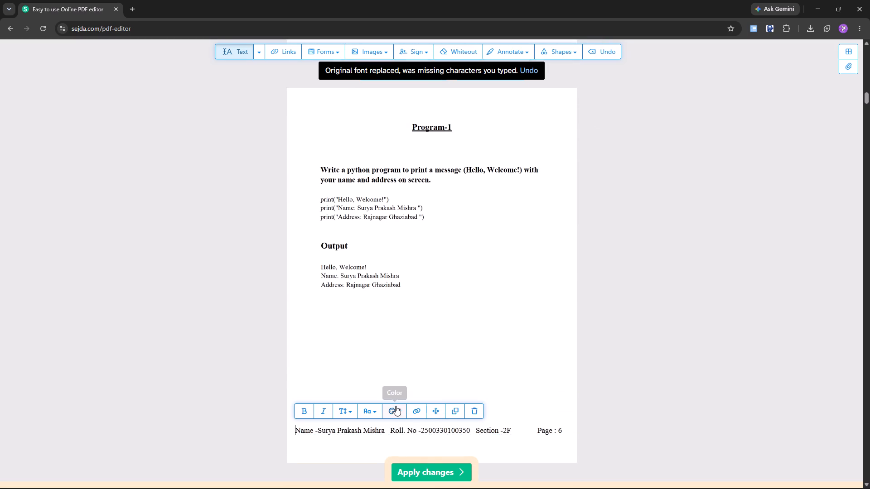
left_click(374, 411)
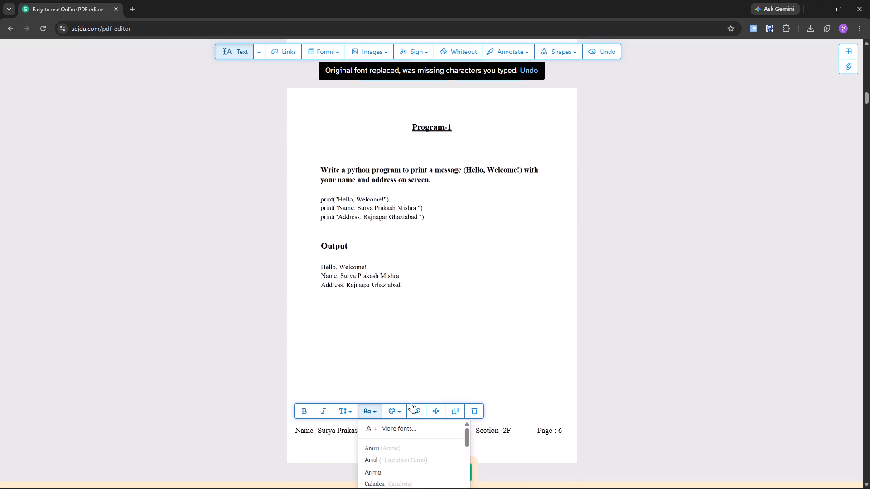
scroll(512, 360, "down", 3)
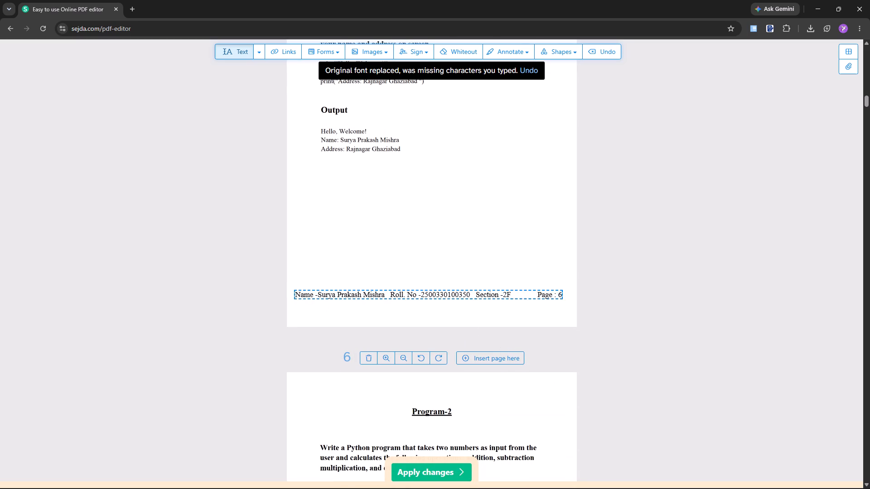
left_click(381, 294)
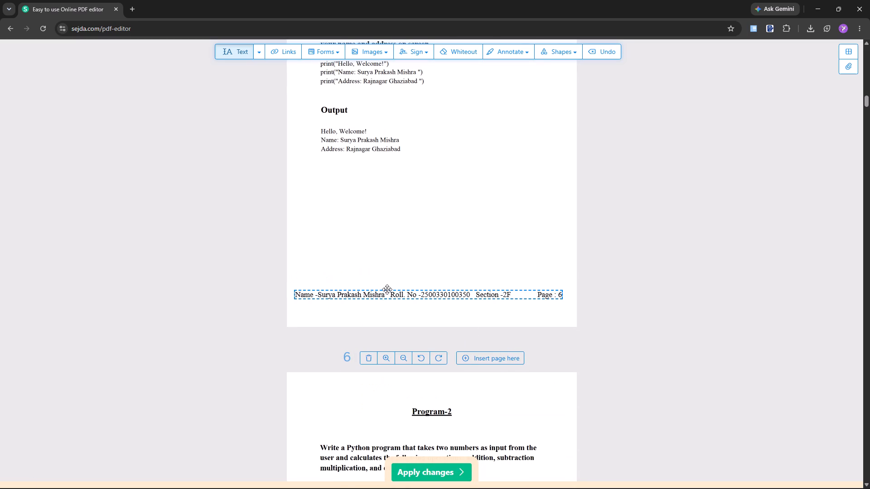
left_click(387, 293)
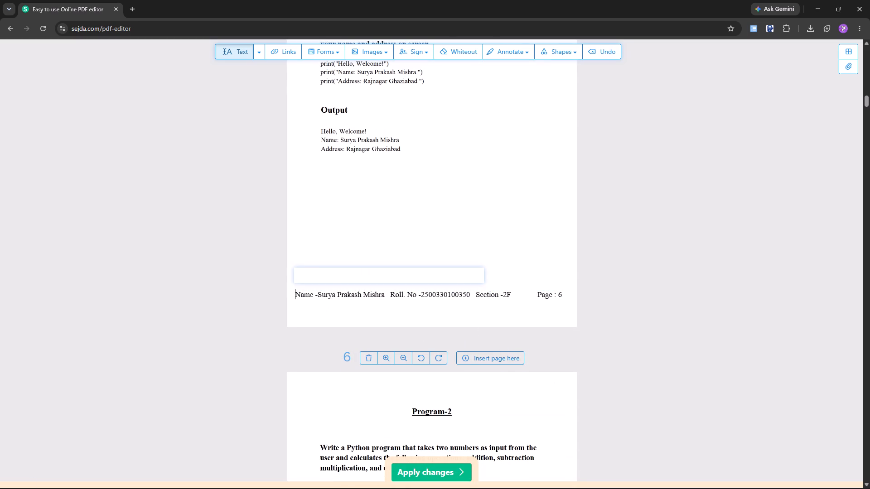
left_click(387, 293)
left_click(372, 277)
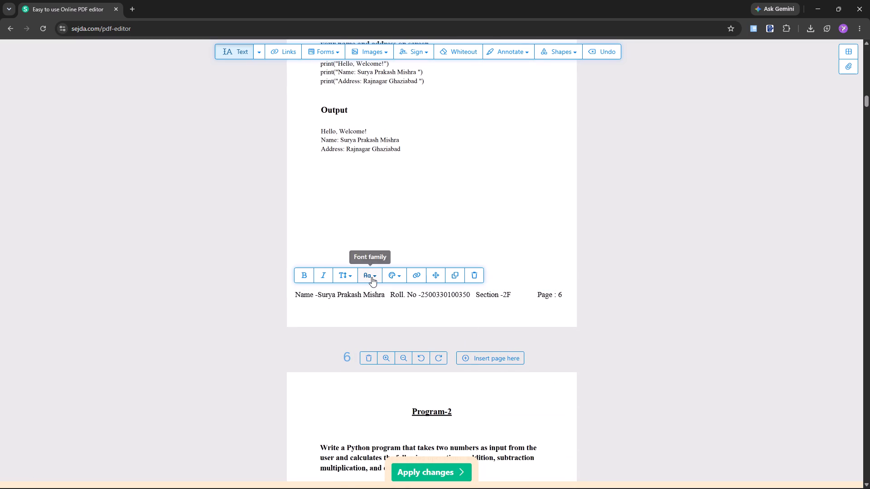
scroll(443, 309, "down", 2)
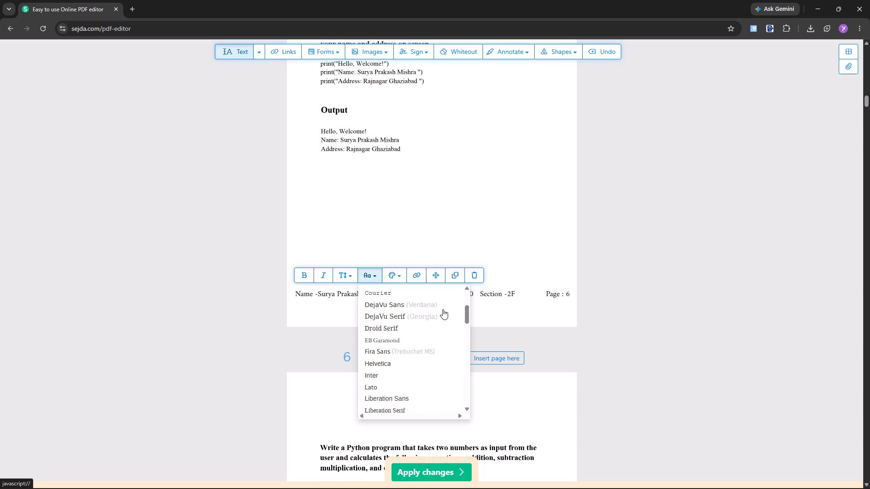
scroll(443, 309, "down", 10)
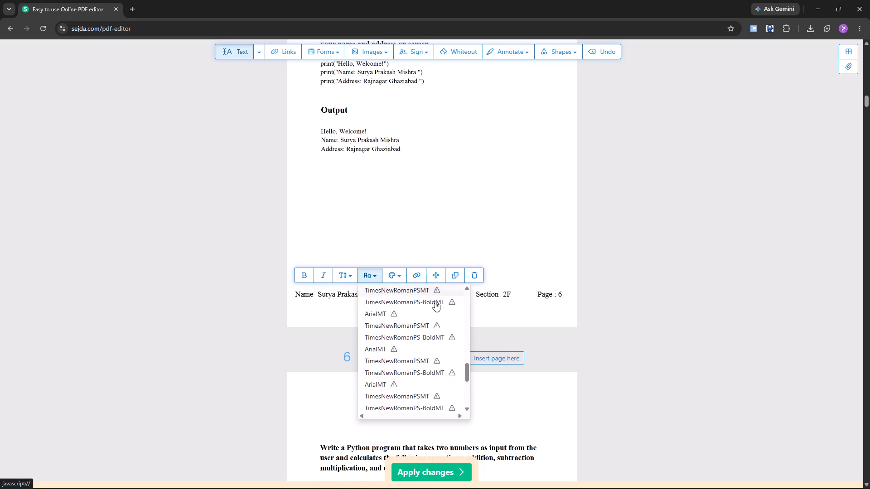
scroll(435, 302, "down", 5)
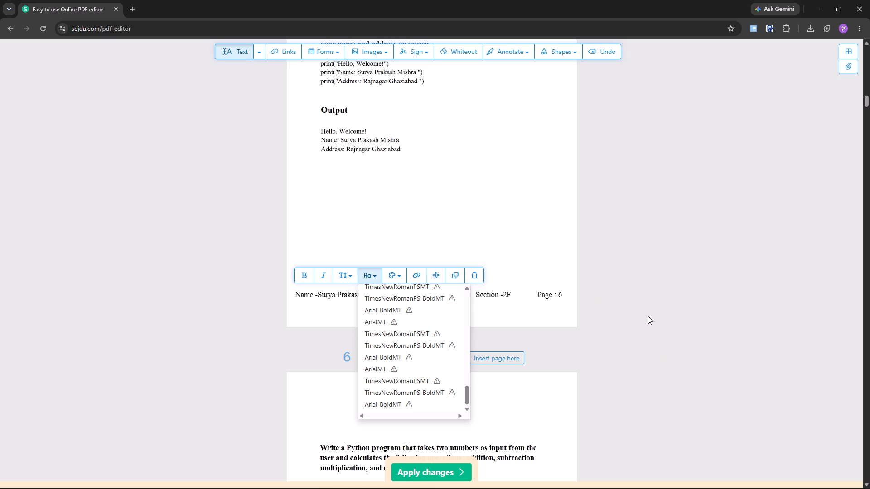
left_click(352, 276)
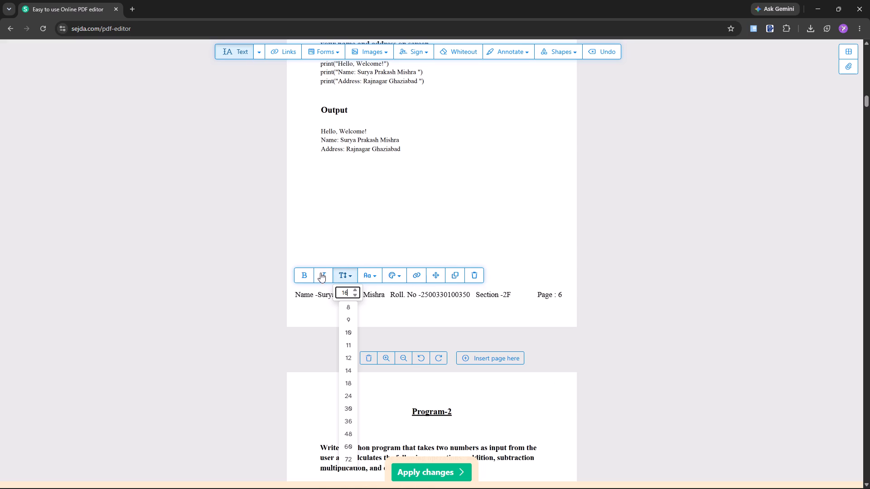
Duplicate the footer line at the bottom of the Program-1 page.
left_click(454, 274)
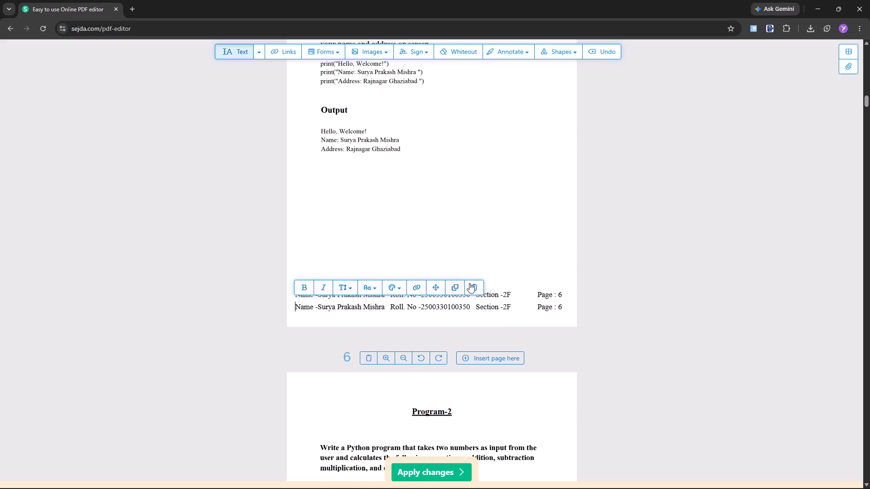
left_click(868, 194)
scroll(575, 182, "down", 5)
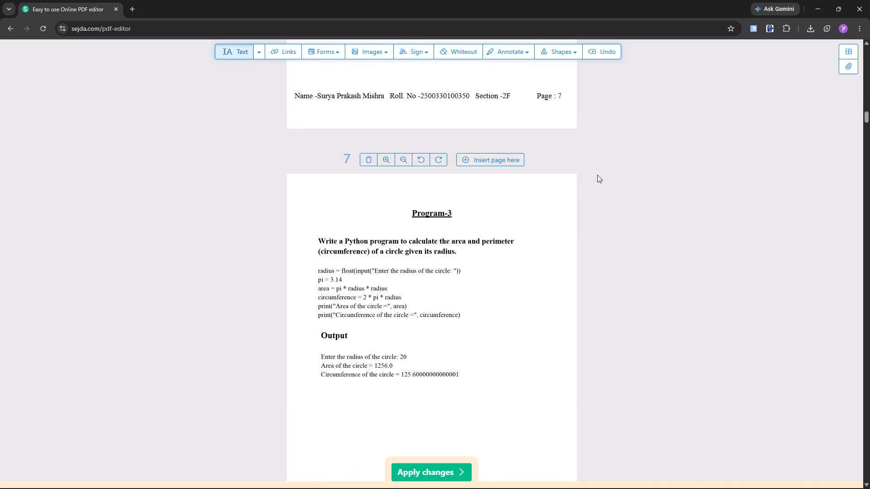
scroll(597, 175, "down", 5)
scroll(608, 191, "up", 15)
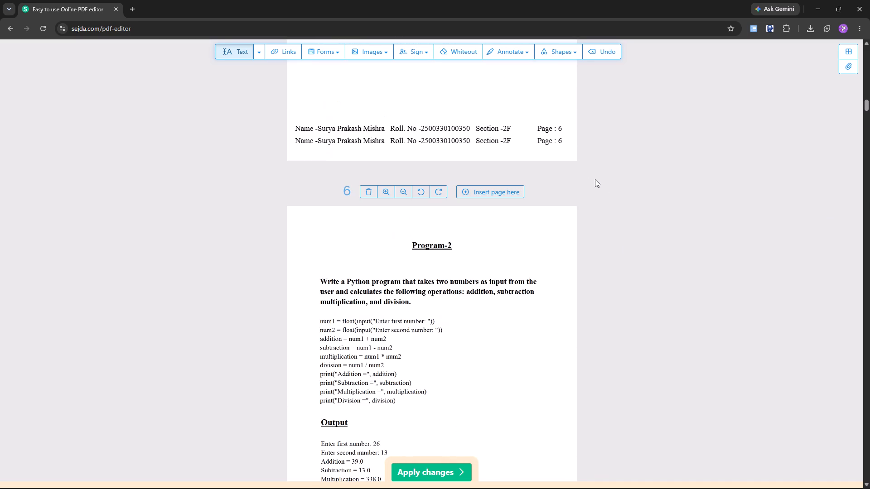
Move the duplicated footer line up to the top edge of the Program-1 page, above the heading.
left_click(478, 141)
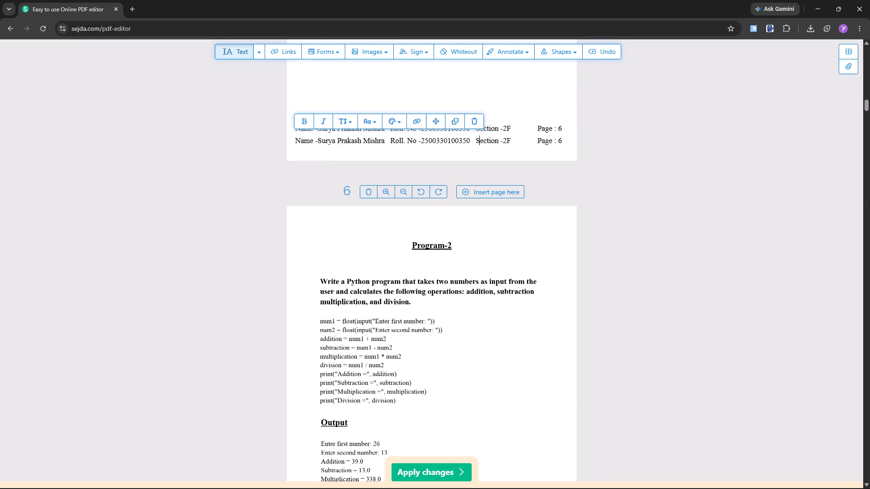
left_click(431, 118)
scroll(605, 140, "up", 3)
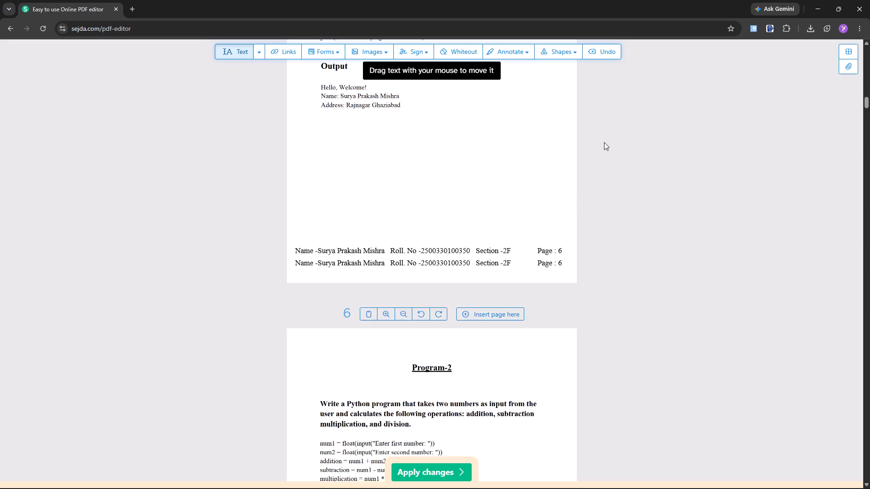
left_click_drag(449, 280, 423, 90)
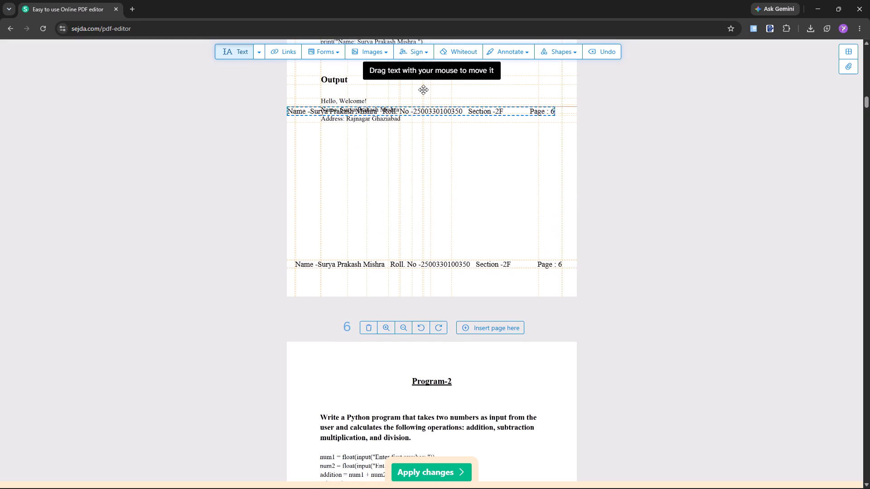
left_click_drag(423, 90, 431, 81)
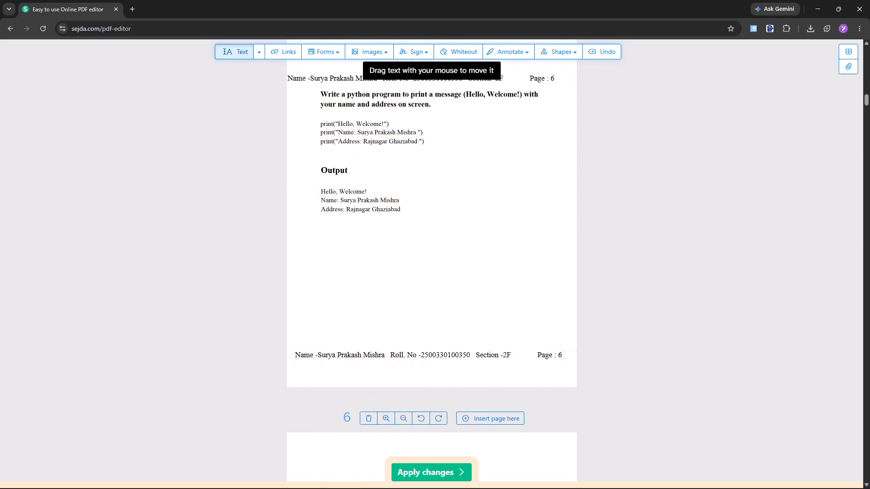
scroll(528, 177, "up", 4)
left_click_drag(425, 262, 428, 144)
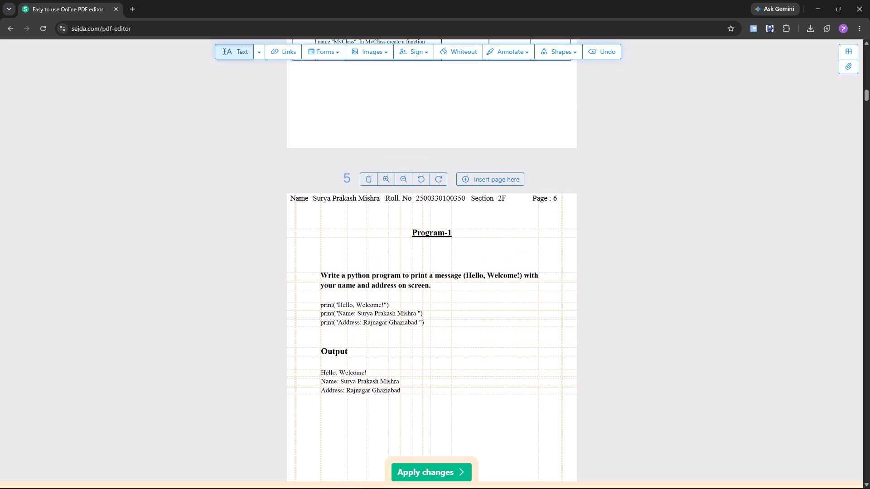
left_click_drag(428, 144, 406, 173)
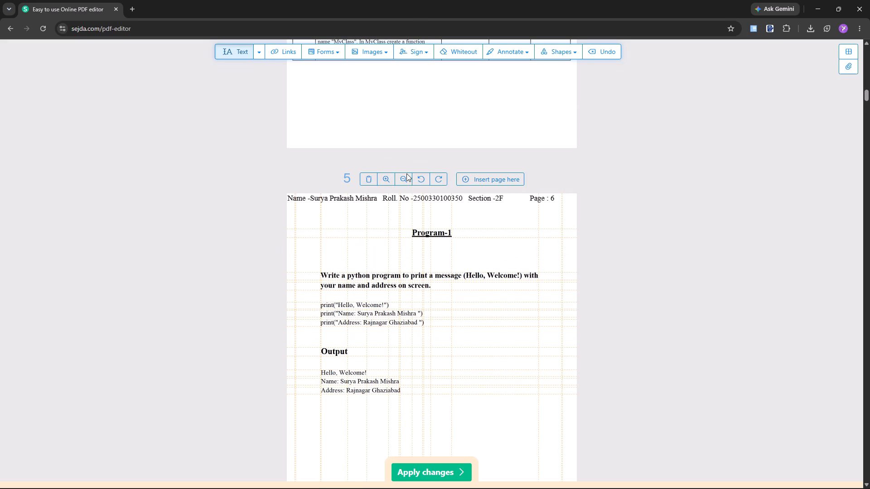
left_click_drag(406, 173, 266, 194)
left_click_drag(266, 194, 305, 202)
left_click_drag(319, 197, 289, 199)
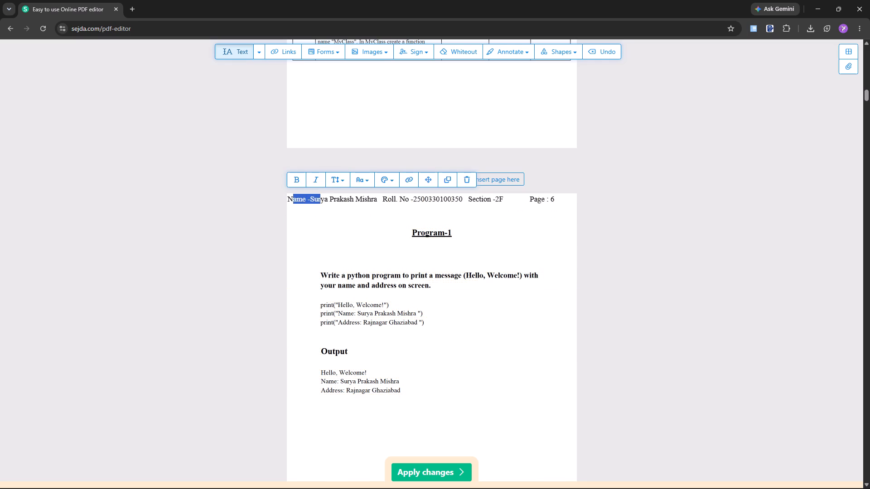
left_click_drag(289, 199, 674, 201)
left_click(672, 204)
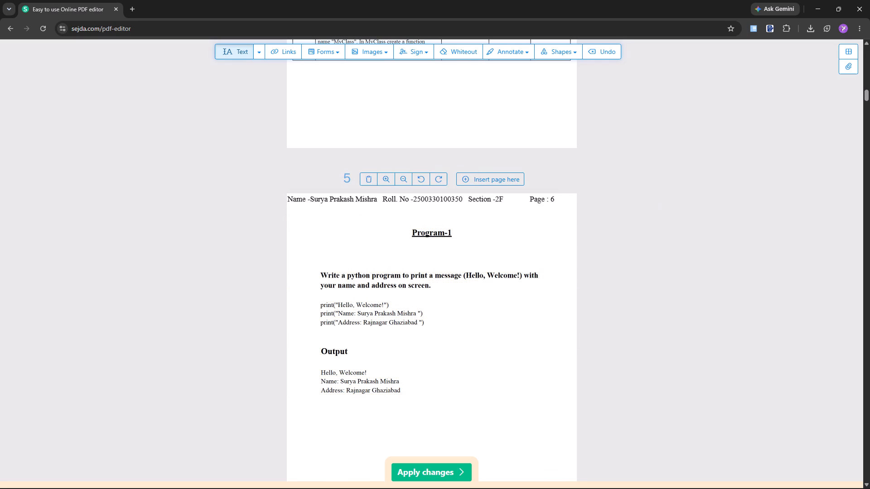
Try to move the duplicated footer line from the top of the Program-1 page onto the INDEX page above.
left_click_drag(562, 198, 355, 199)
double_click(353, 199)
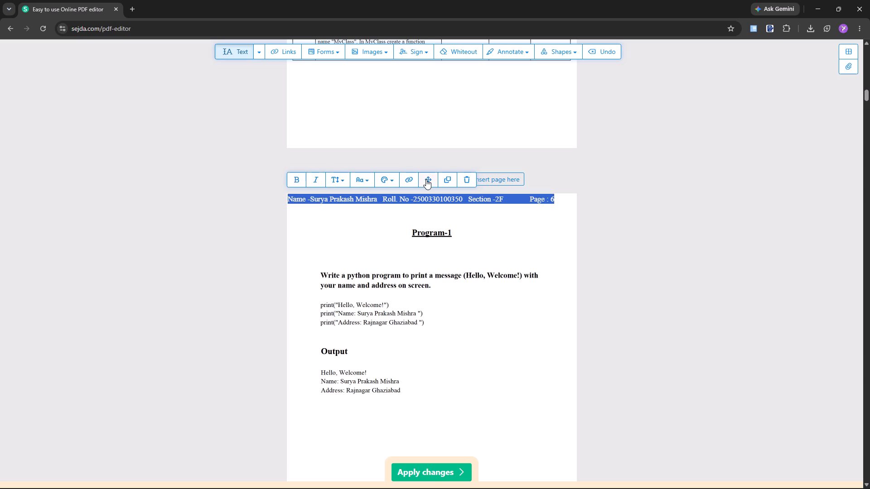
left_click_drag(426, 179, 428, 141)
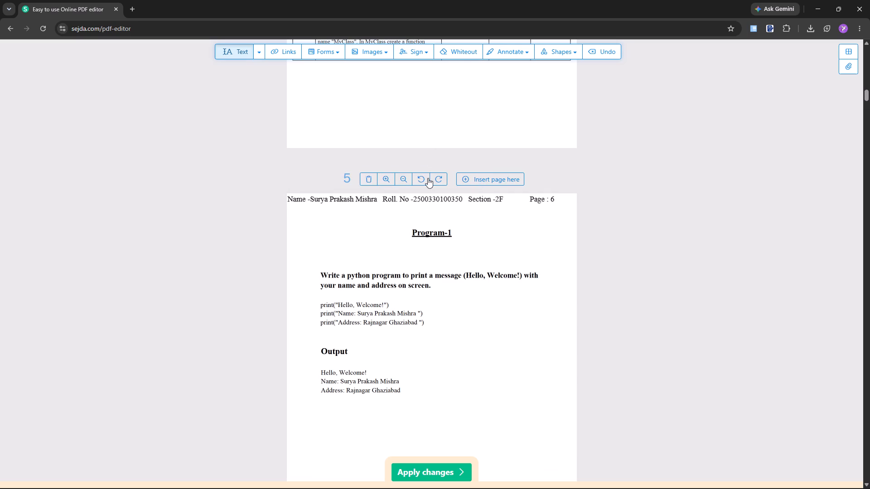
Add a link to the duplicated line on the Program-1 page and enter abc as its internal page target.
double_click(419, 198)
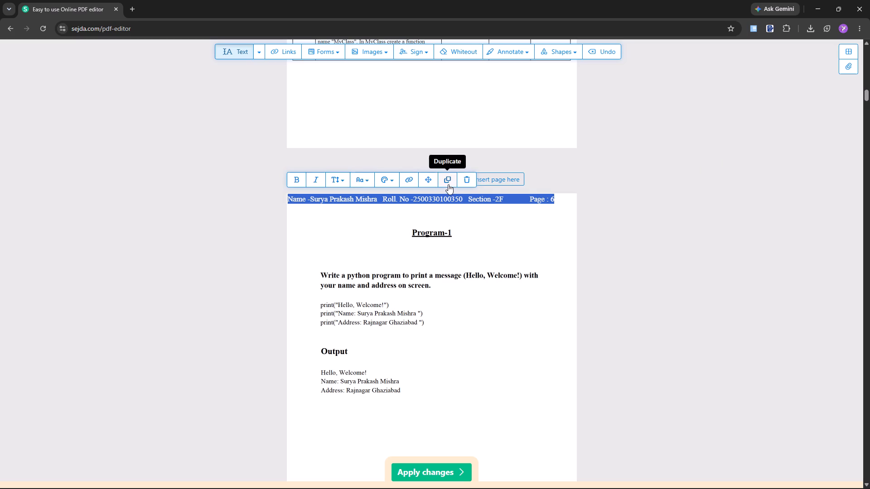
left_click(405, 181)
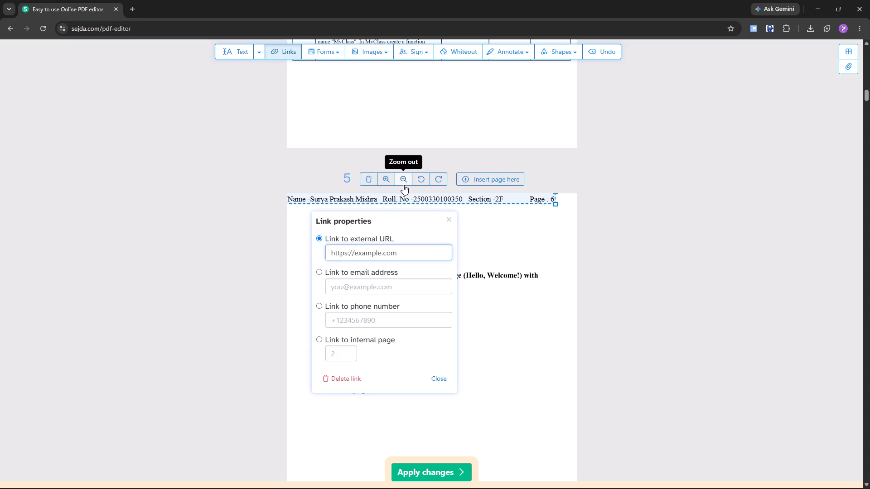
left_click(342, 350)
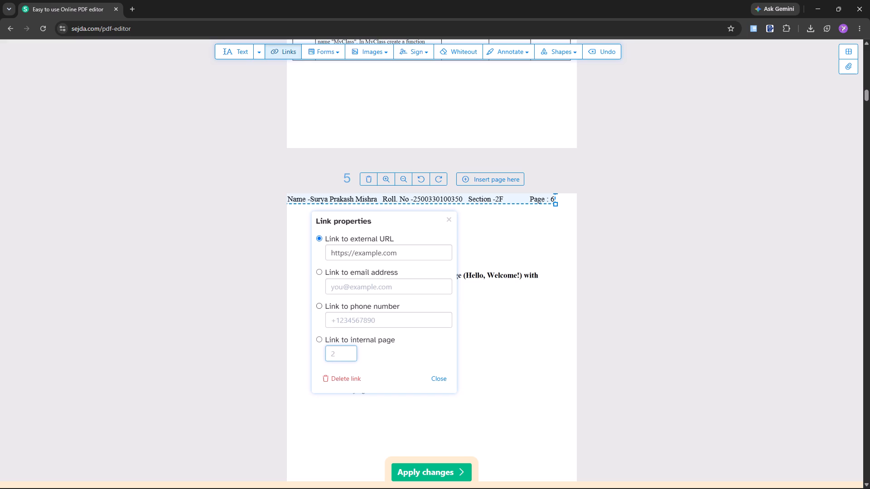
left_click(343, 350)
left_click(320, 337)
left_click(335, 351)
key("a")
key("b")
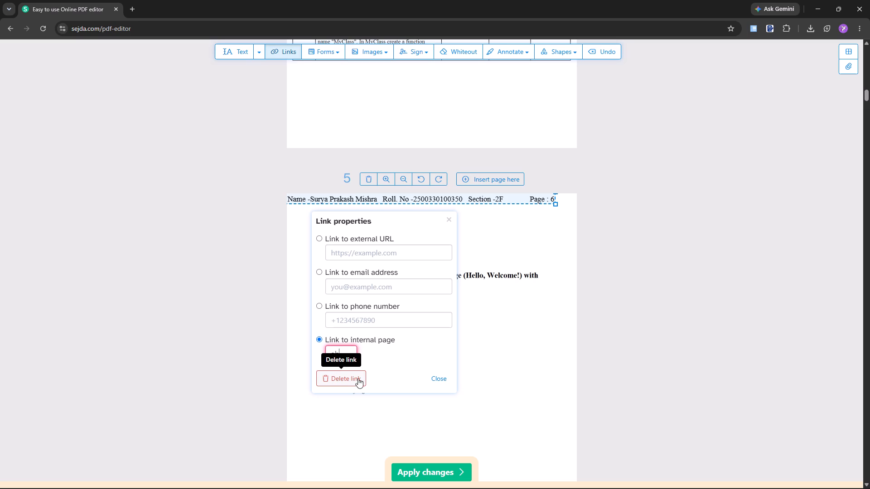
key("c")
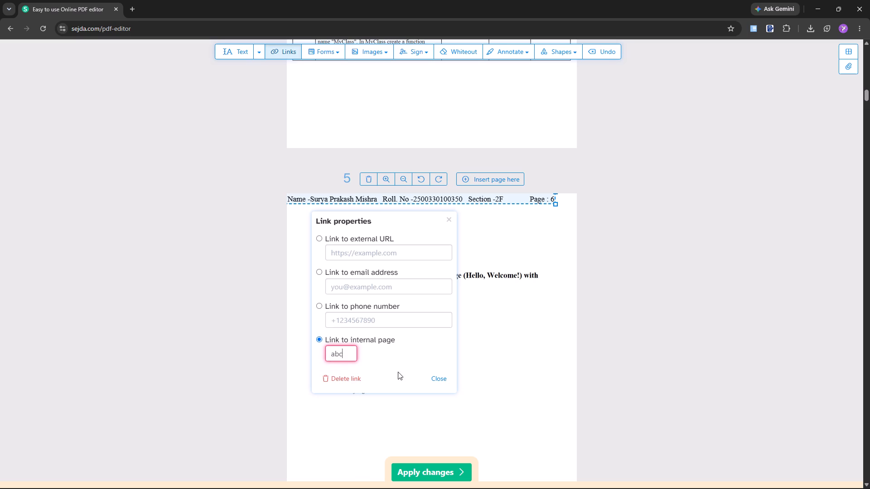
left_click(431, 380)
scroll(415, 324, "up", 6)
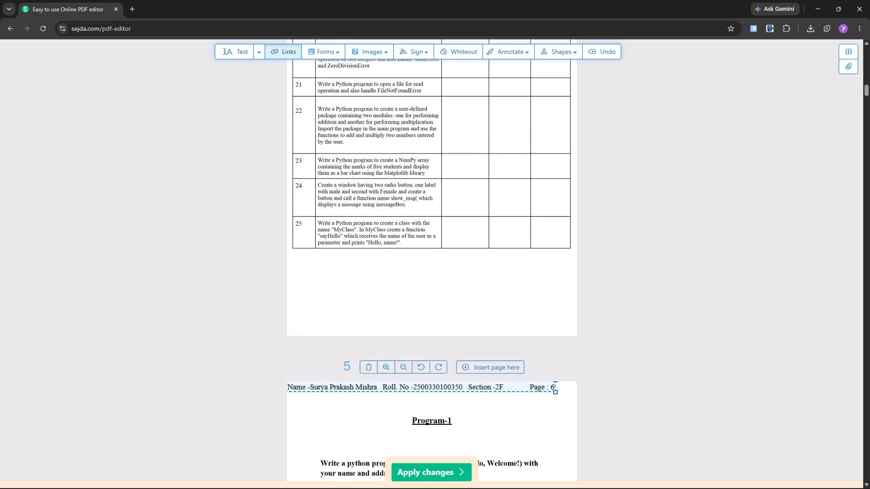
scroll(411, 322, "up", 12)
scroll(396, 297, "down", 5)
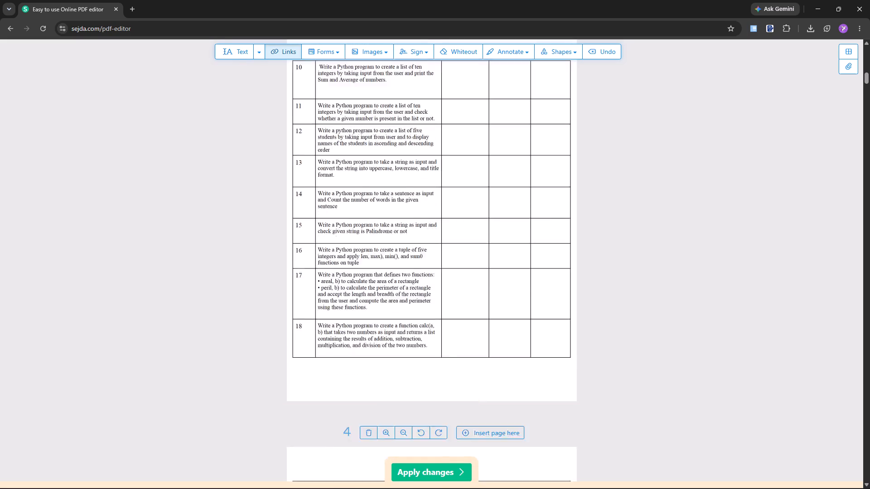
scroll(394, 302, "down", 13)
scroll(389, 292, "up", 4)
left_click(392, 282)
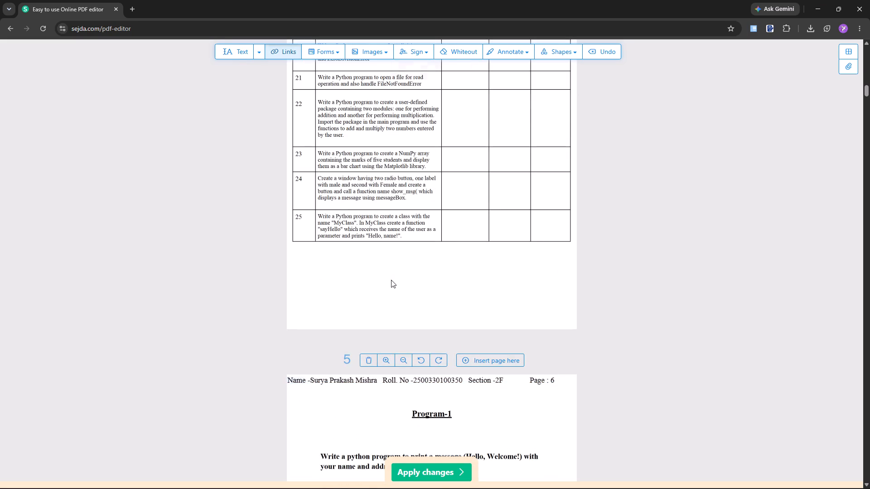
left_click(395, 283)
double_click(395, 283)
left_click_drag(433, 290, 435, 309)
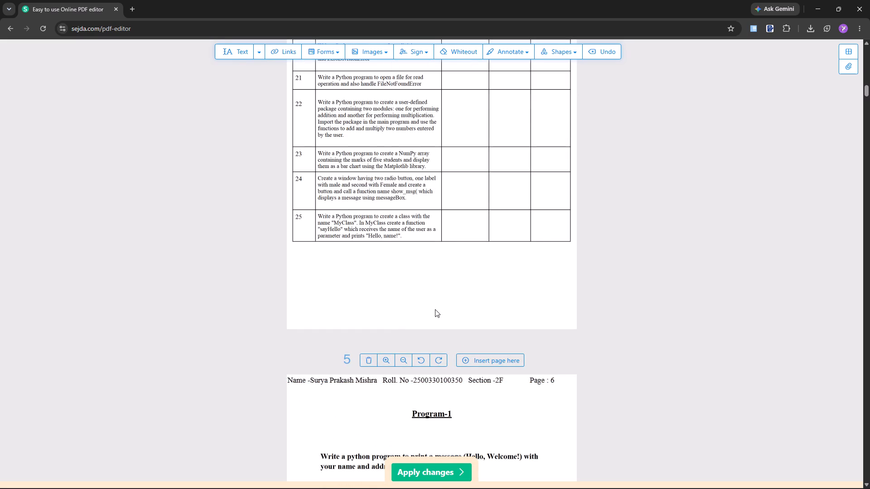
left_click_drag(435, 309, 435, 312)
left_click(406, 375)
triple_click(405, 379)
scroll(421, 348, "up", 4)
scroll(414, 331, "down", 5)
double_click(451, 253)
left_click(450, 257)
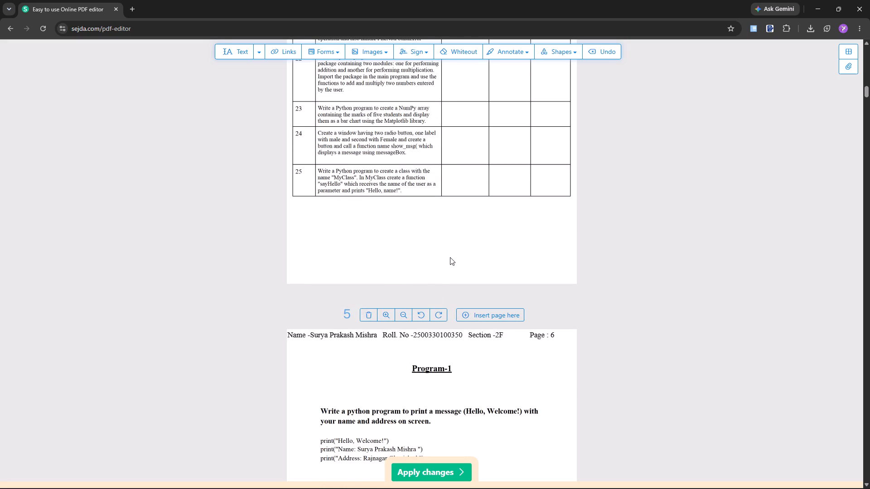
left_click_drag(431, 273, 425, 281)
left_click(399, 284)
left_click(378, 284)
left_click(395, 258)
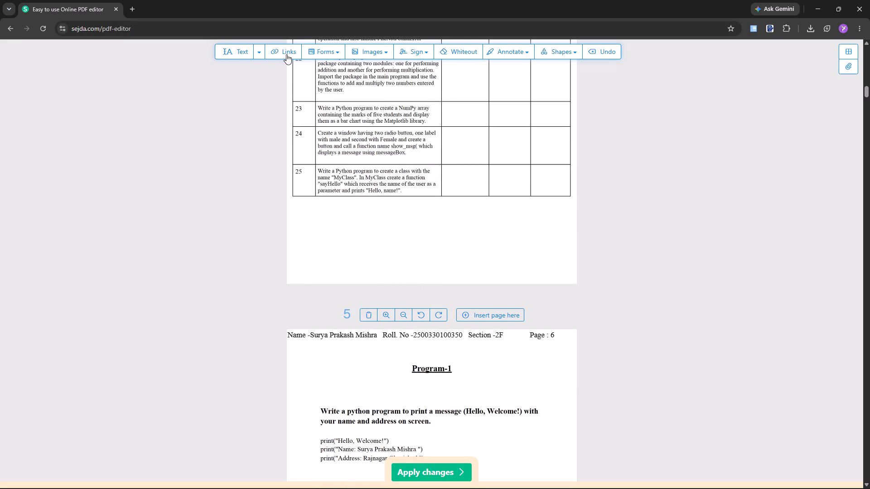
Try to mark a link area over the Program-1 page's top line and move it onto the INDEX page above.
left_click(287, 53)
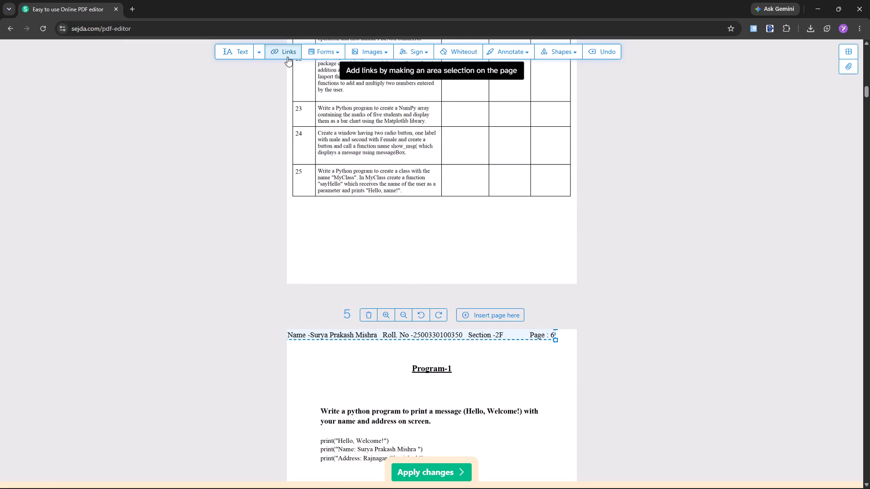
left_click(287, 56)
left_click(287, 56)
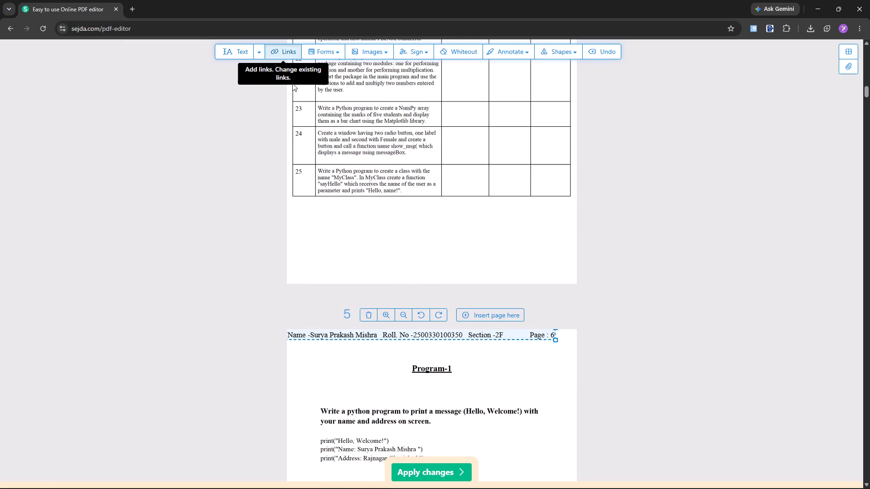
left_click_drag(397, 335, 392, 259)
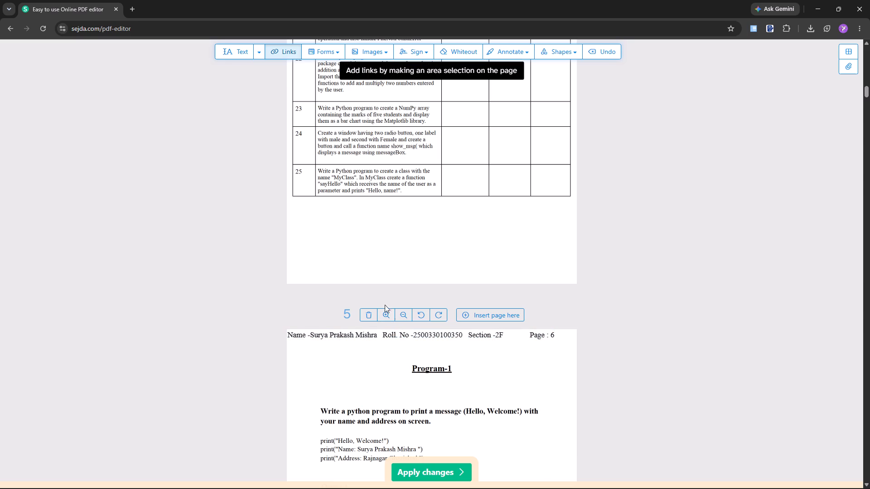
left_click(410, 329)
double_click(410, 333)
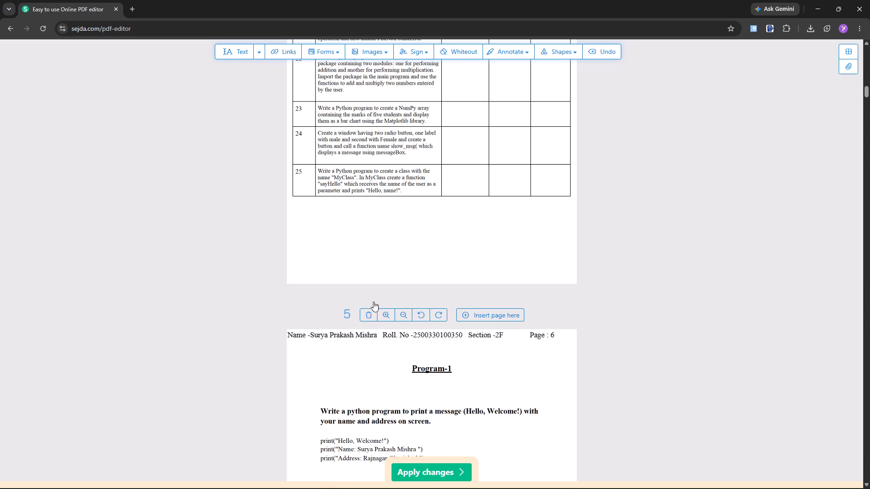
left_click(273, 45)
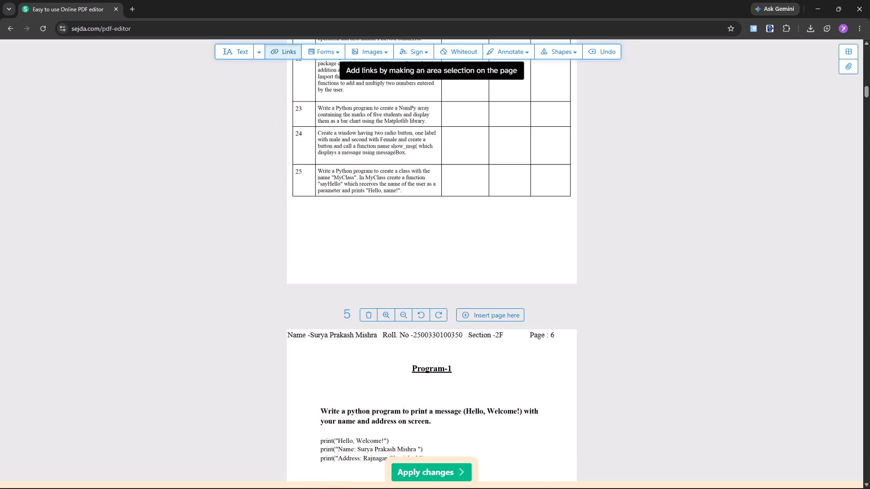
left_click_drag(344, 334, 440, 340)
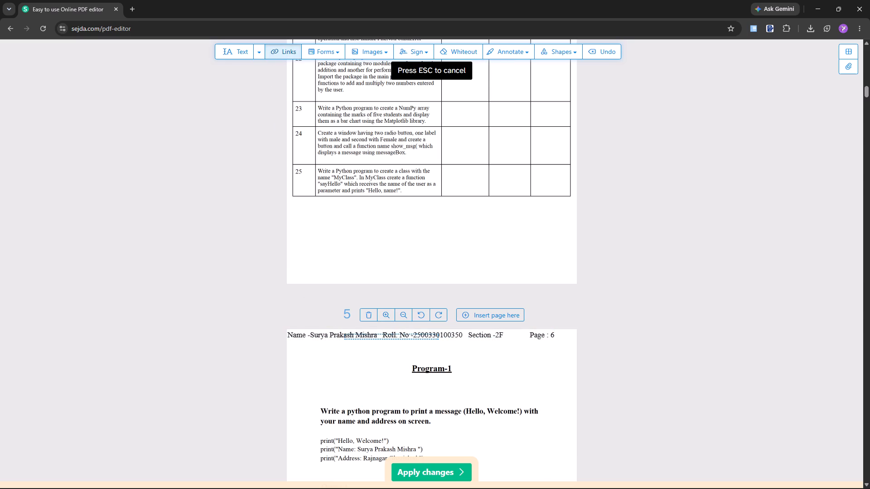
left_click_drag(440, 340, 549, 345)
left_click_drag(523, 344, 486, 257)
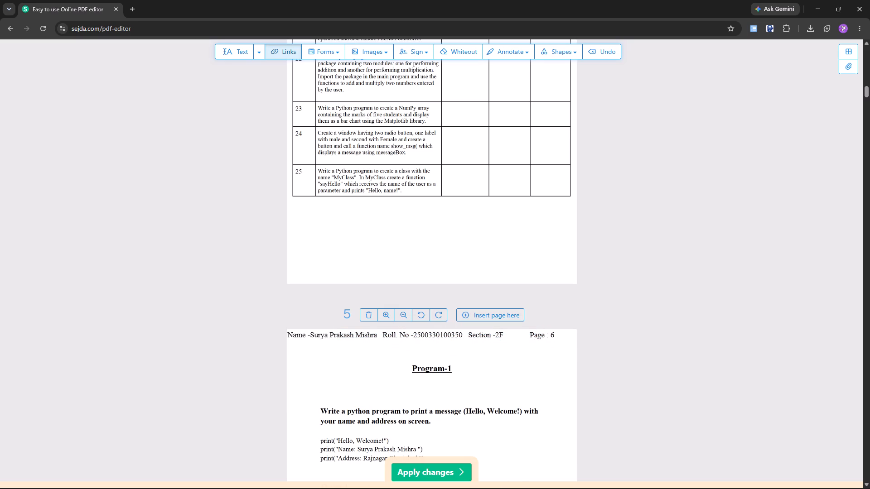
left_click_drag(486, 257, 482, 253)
Close the PDF editor tab without applying the changes.
left_click(114, 7)
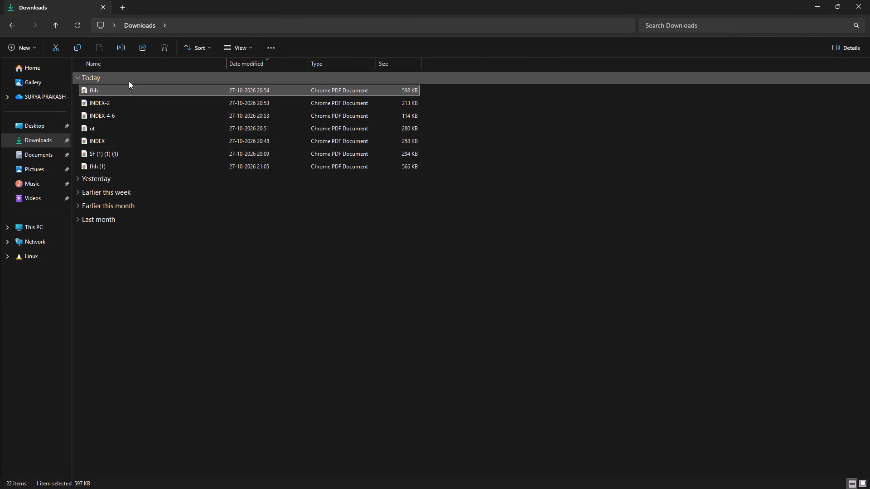
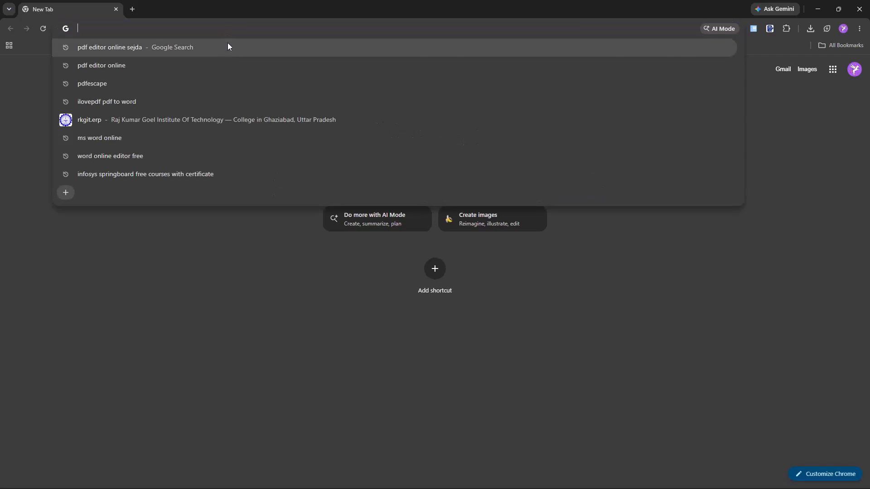
Reopen the Sejda online PDF editor from a web search for pdf editor online sejda and upload the file fhh (1).
left_click(227, 51)
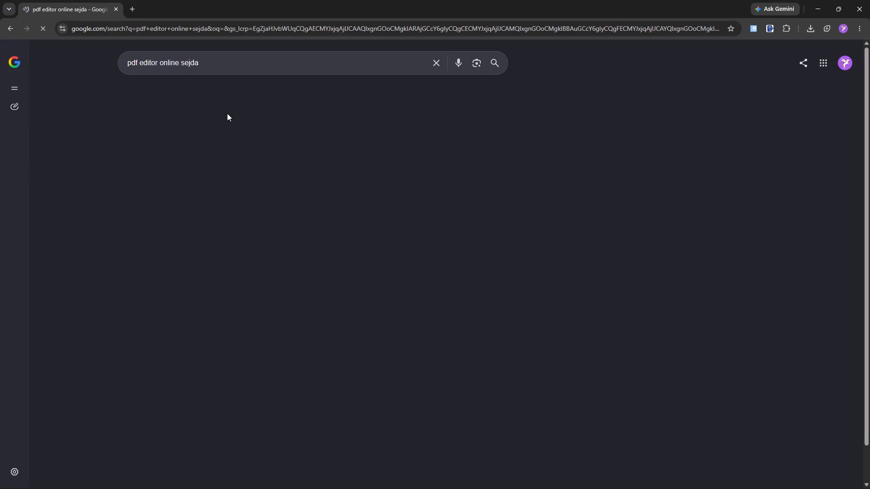
left_click(172, 149)
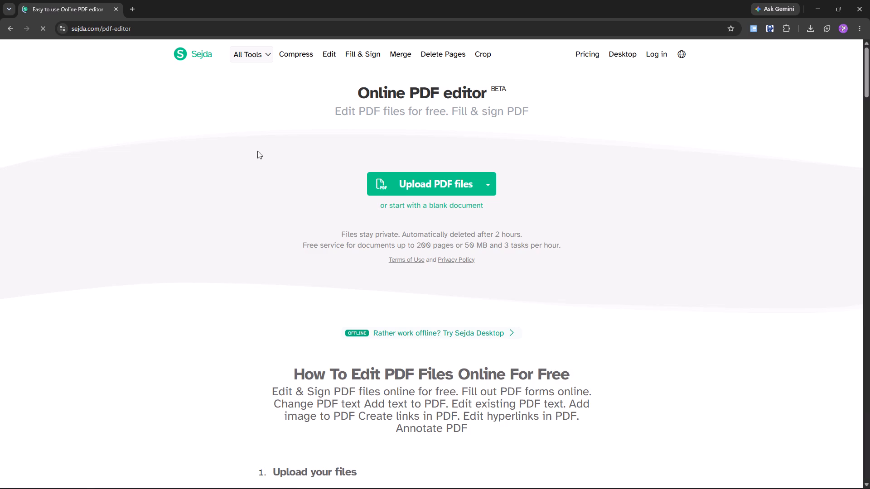
left_click(440, 207)
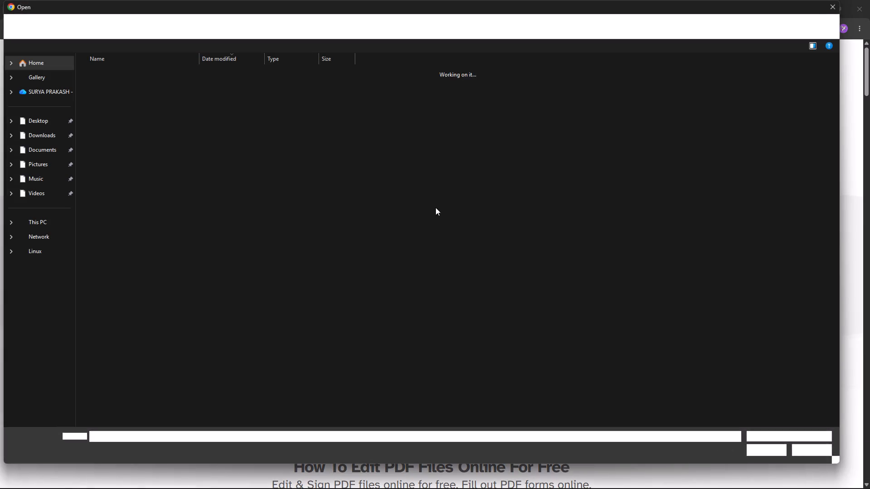
left_click(106, 86)
left_click(106, 89)
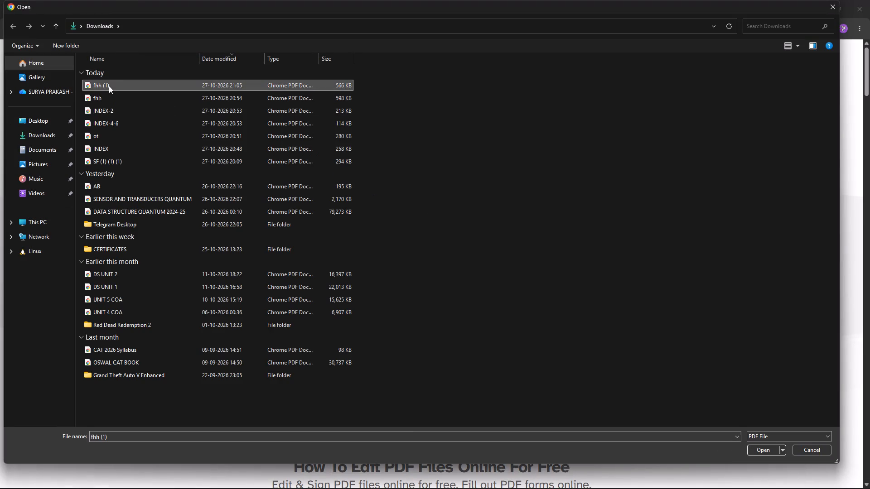
double_click(109, 86)
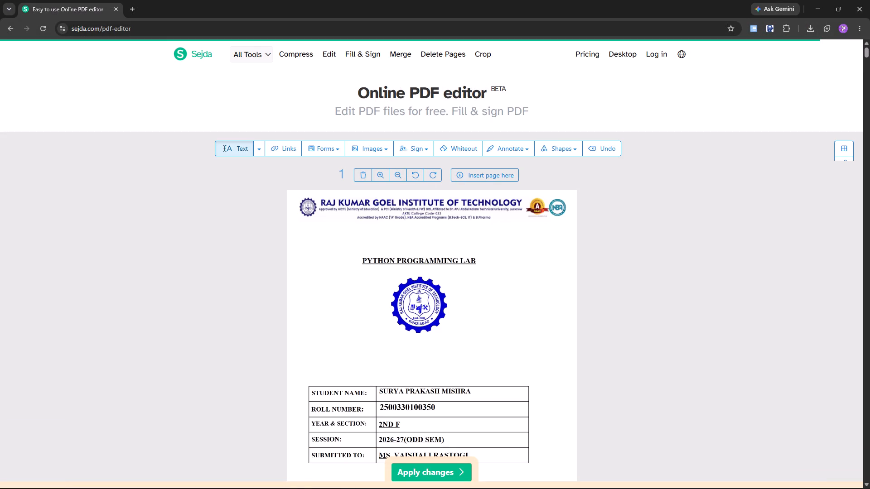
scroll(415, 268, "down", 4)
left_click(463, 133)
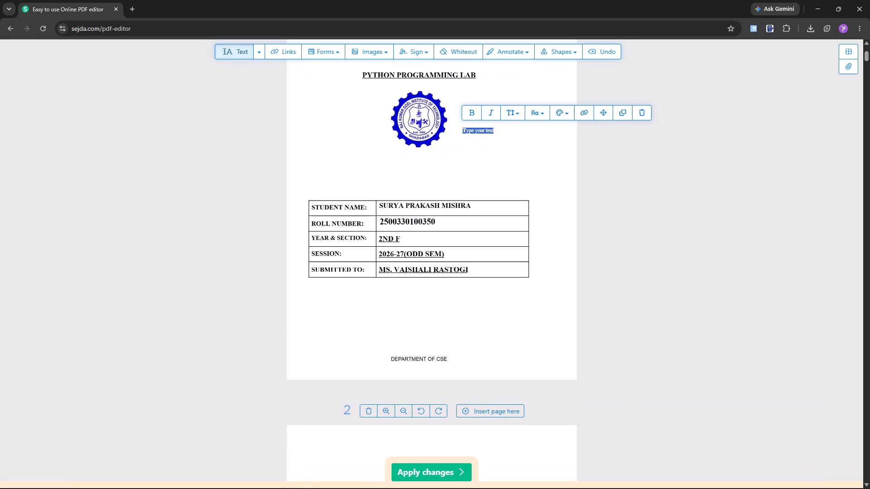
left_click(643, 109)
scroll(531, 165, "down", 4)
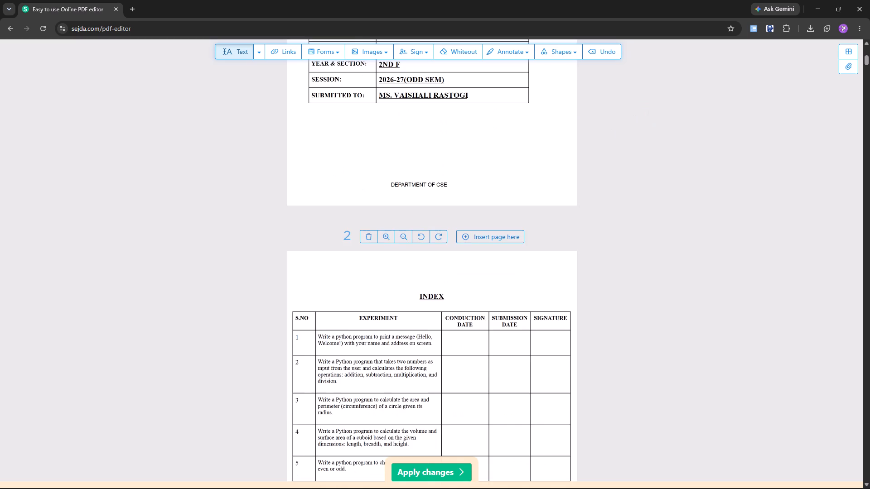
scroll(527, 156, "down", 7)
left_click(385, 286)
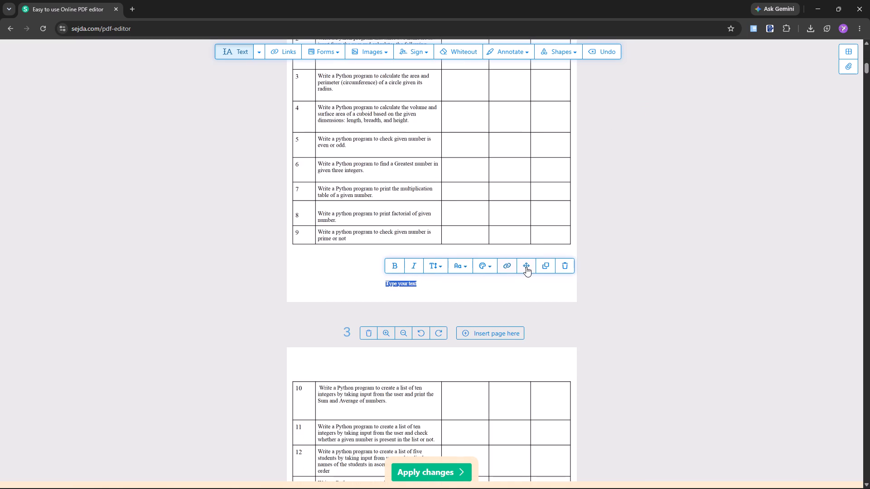
Copy the whole footer line with name, roll number, section and page number from the bottom of the Program-1 page.
scroll(498, 266, "down", 2)
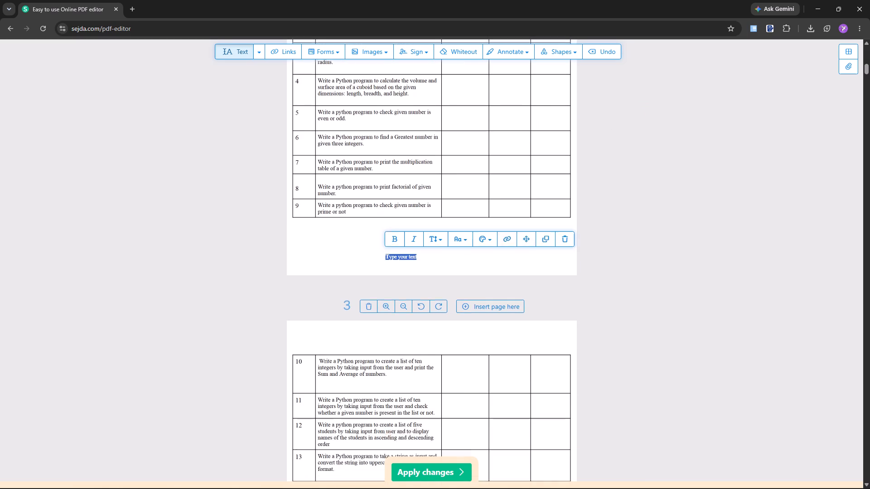
scroll(497, 267, "down", 20)
scroll(483, 242, "down", 5)
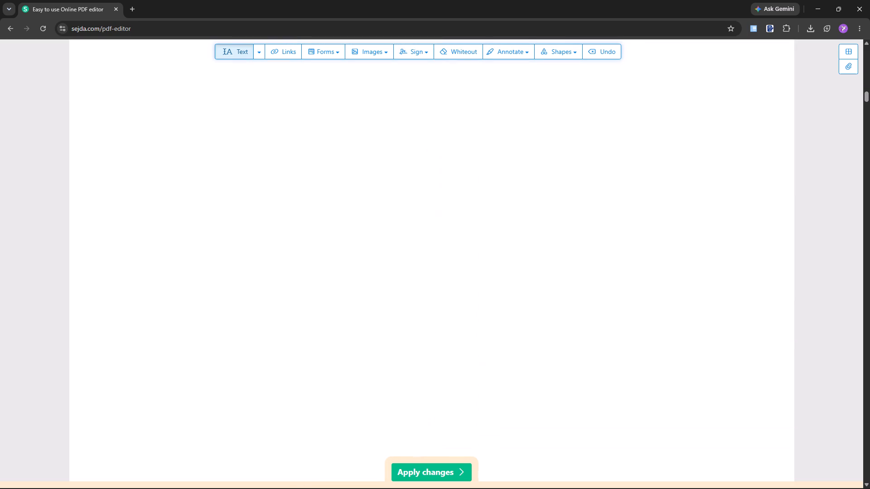
scroll(482, 240, "down", 3)
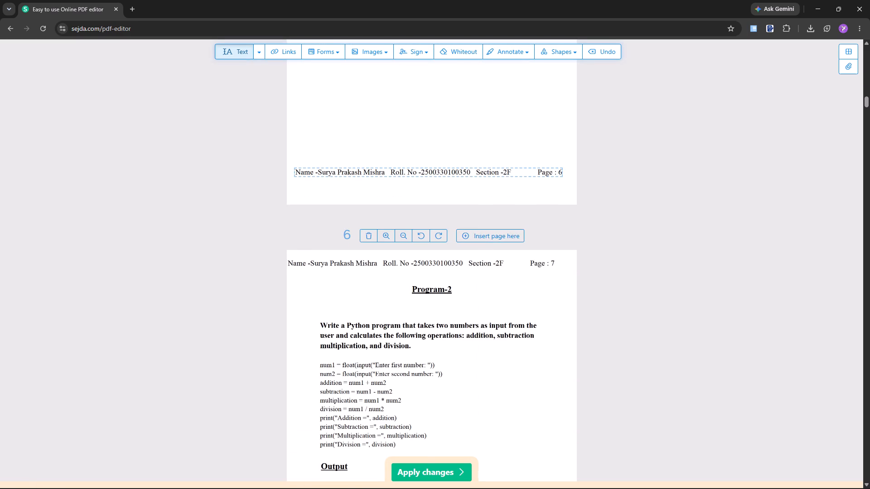
left_click(470, 169)
double_click(469, 174)
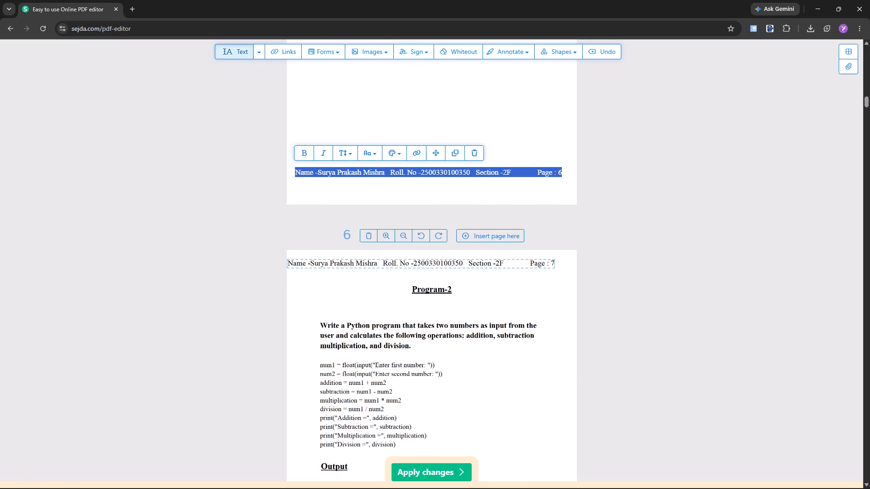
key("ctrl+c")
key("ctrl+c")
key("ctrl+c")
key("ctrl+c")
key("ctrl+c")
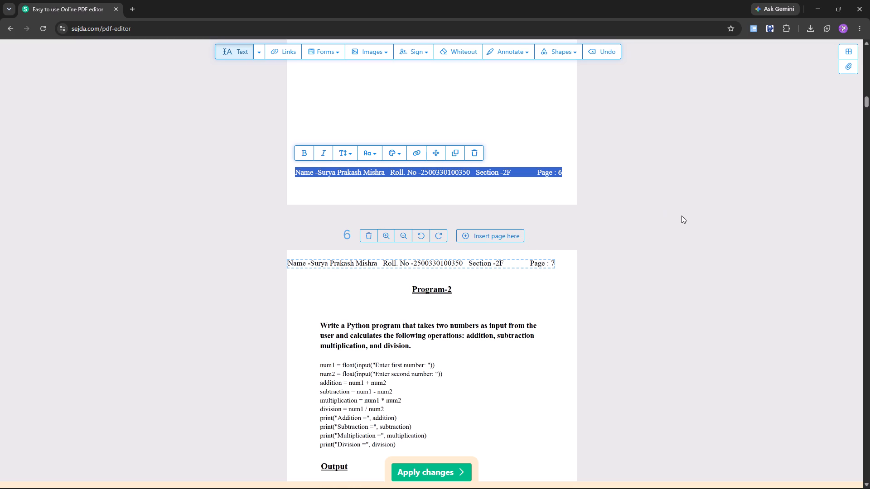
Paste the copied footer line as new text below the table on the last INDEX page.
left_click(682, 218)
scroll(649, 192, "up", 12)
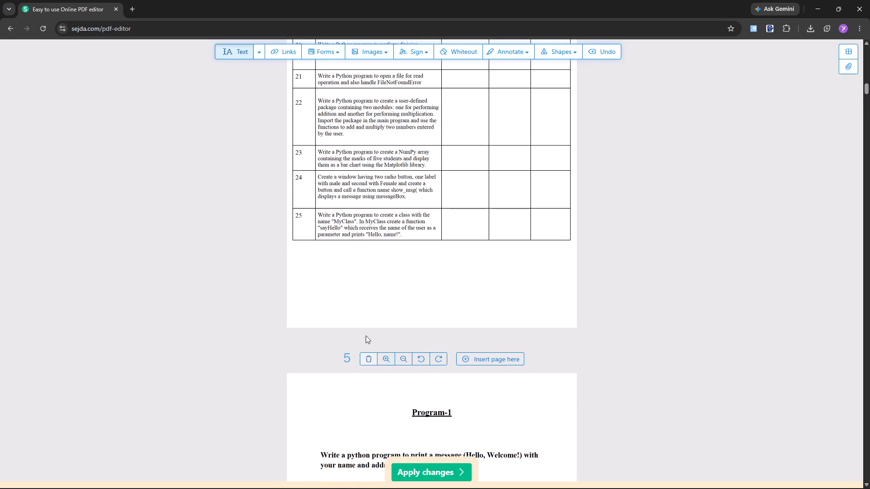
left_click(393, 306)
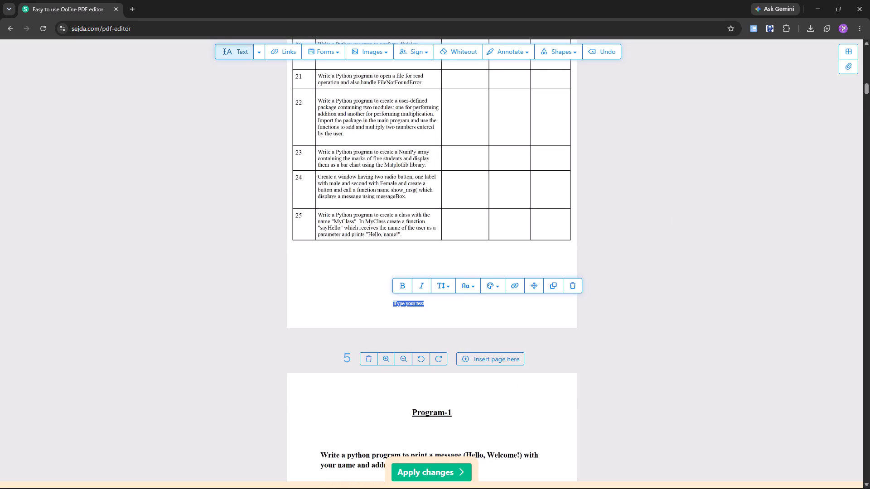
key("ctrl+v")
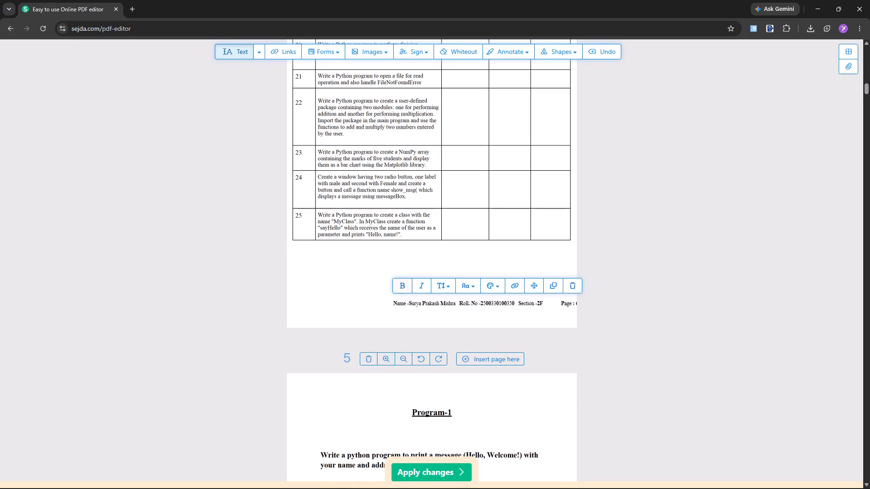
left_click(441, 305)
left_click(442, 304)
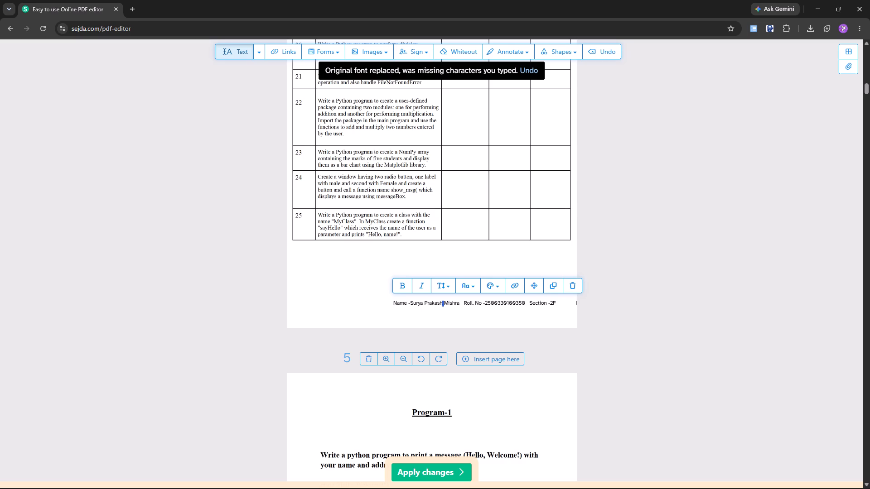
Move the pasted footer line on the last INDEX page leftward so that it fits within the page width.
left_click_drag(535, 285, 532, 285)
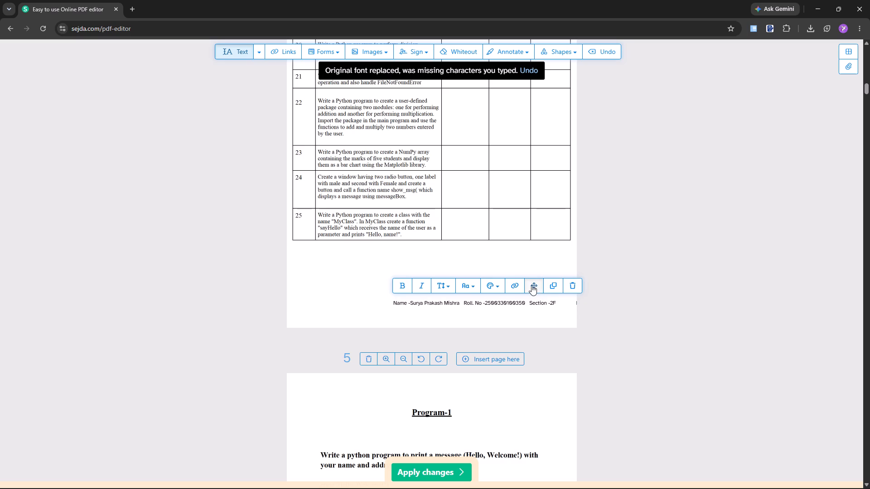
left_click_drag(532, 285, 530, 286)
left_click(519, 303)
left_click_drag(519, 303, 510, 304)
left_click(512, 303)
left_click(530, 288)
left_click_drag(517, 306, 450, 302)
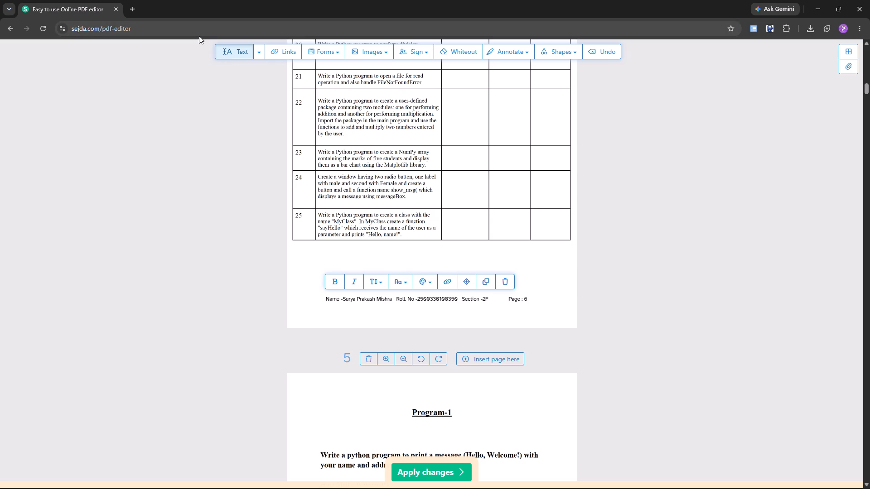
Examine the font size and font settings of the original footer line on the Program-1 page.
scroll(338, 154, "down", 4)
scroll(362, 228, "down", 2)
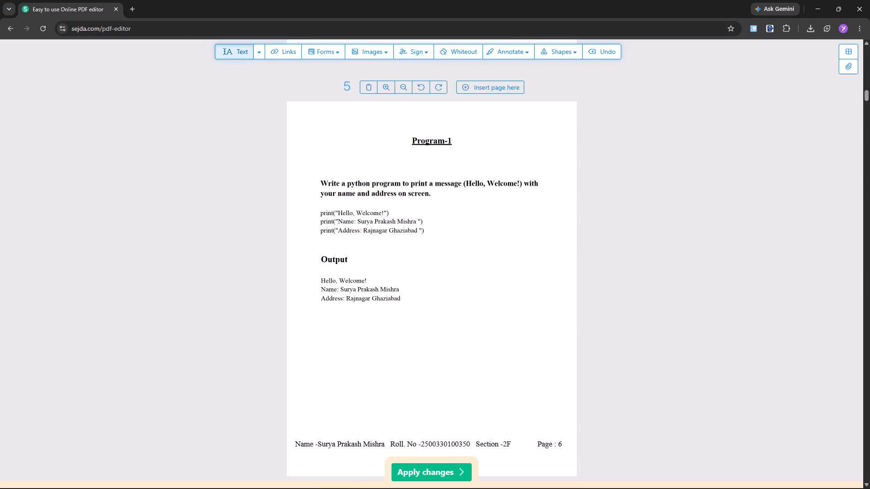
left_click(464, 441)
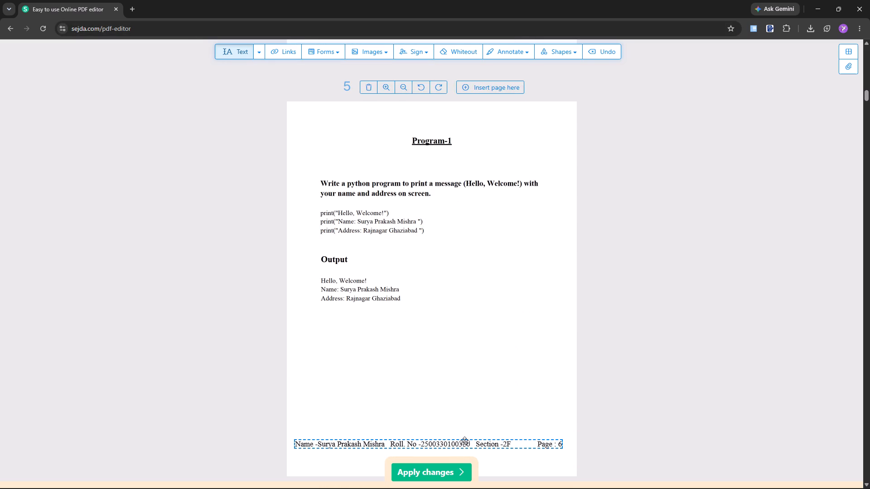
scroll(375, 404, "down", 2)
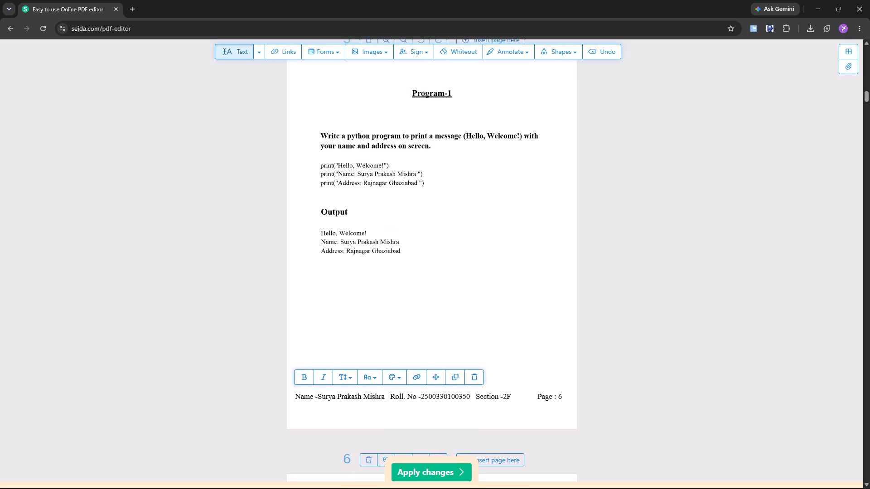
left_click(352, 354)
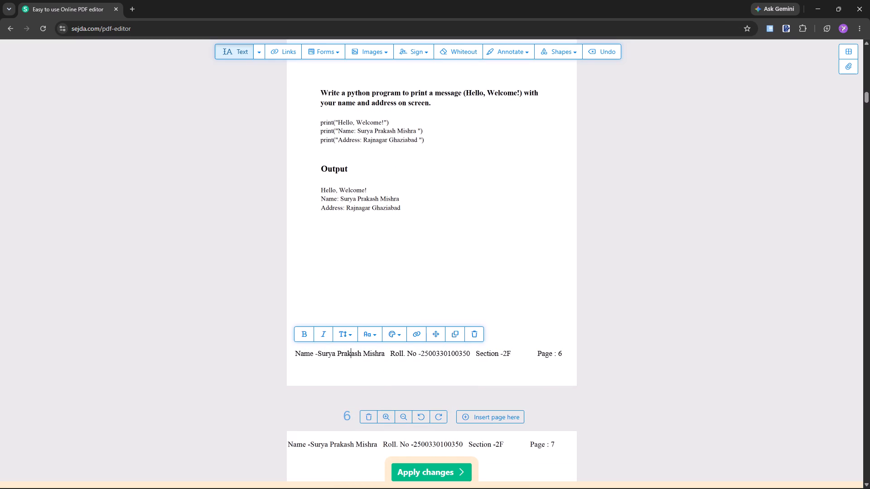
left_click(351, 333)
left_click(351, 333)
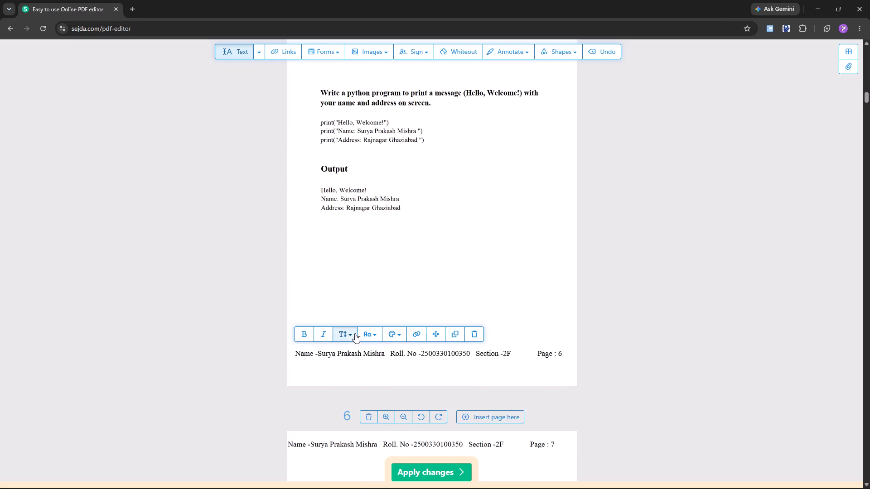
left_click(374, 334)
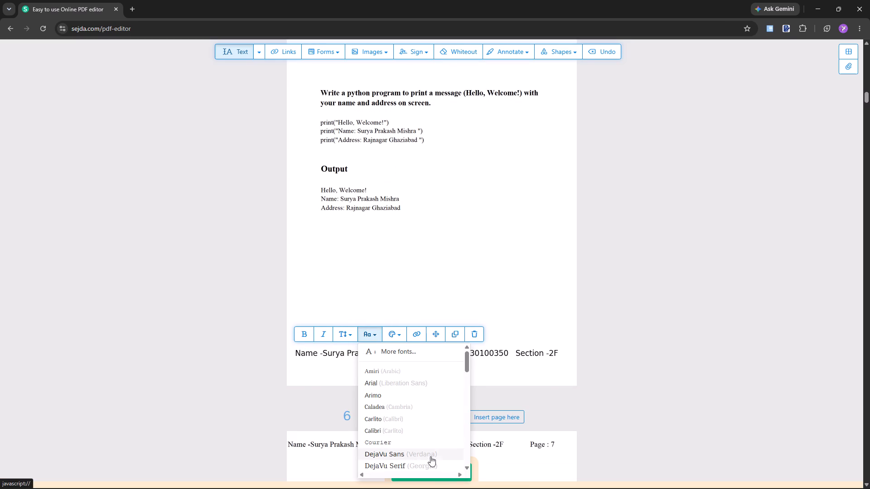
left_click(750, 386)
Set the font size of the pasted footer line on the last INDEX page to 16.
scroll(573, 293, "up", 8)
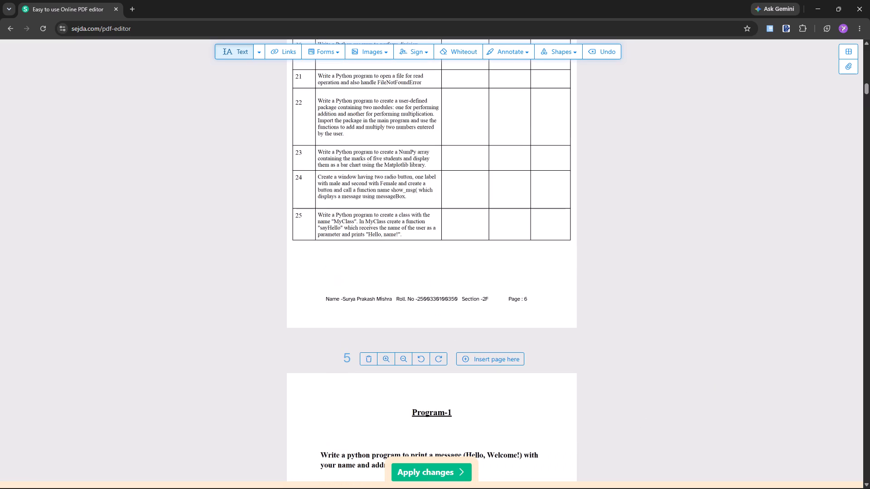
left_click(438, 300)
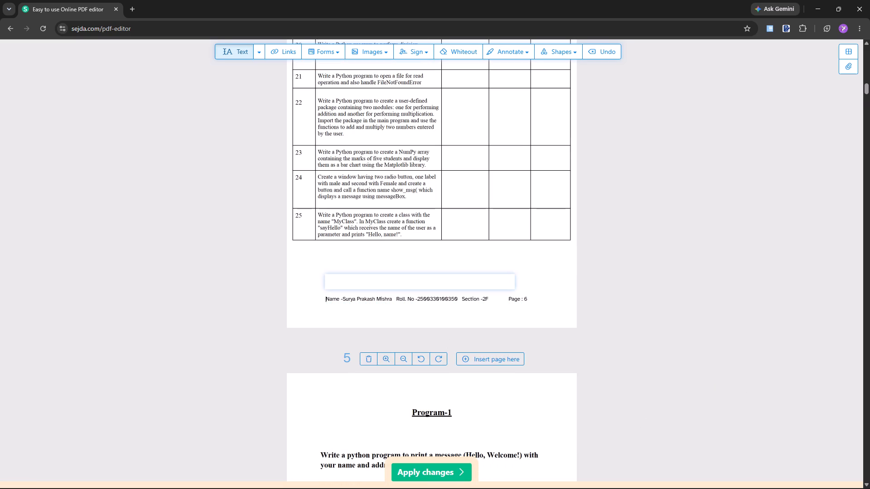
left_click(382, 282)
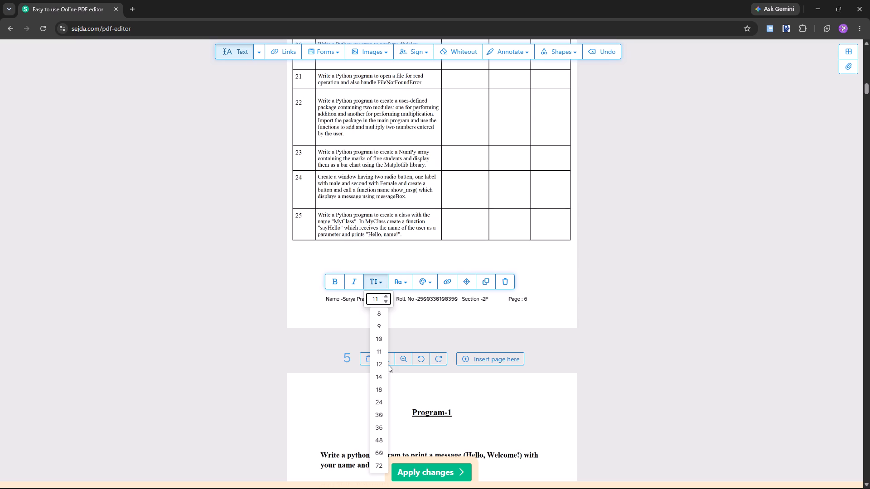
left_click(381, 376)
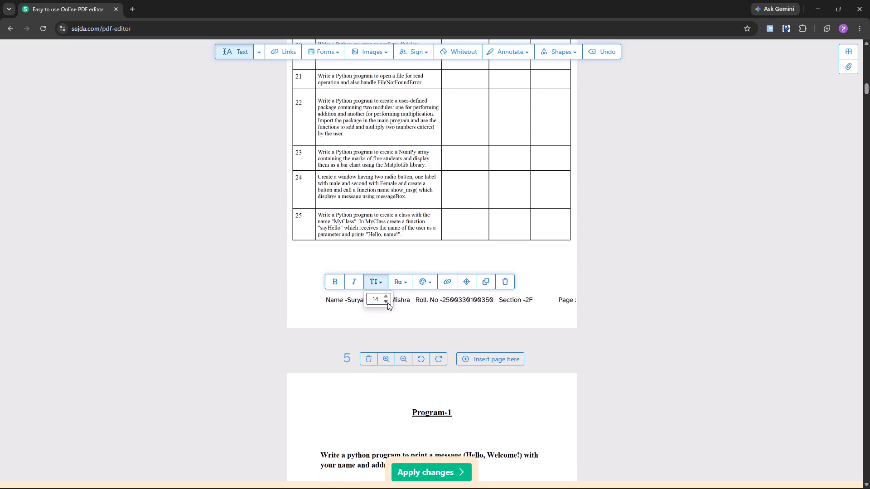
double_click(387, 297)
left_click(641, 306)
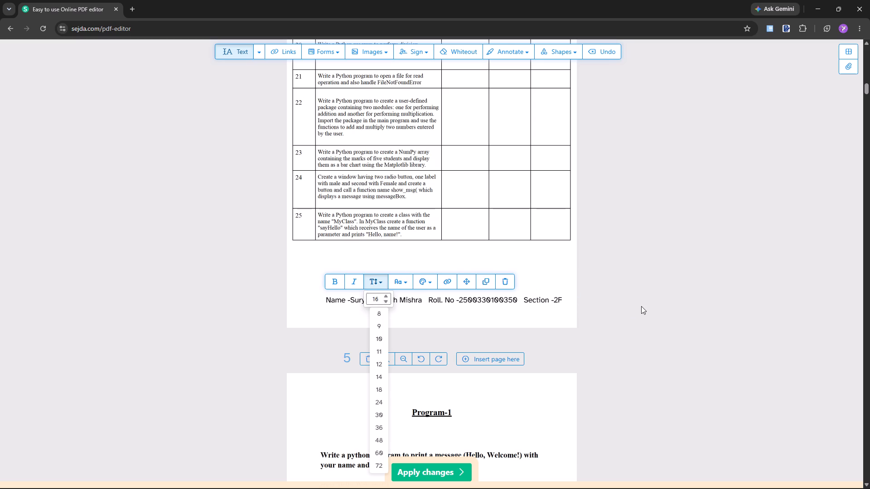
Change the font of the pasted footer line on the last INDEX page to Times New Roman.
left_click(494, 302)
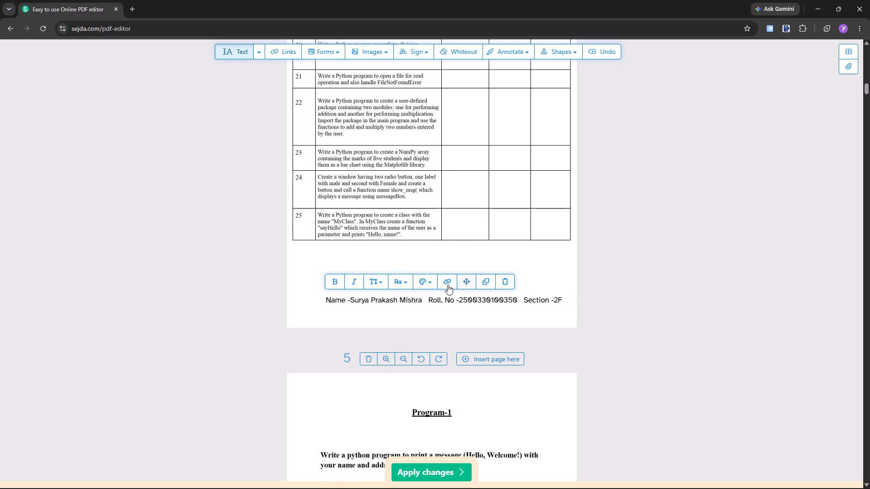
left_click(405, 280)
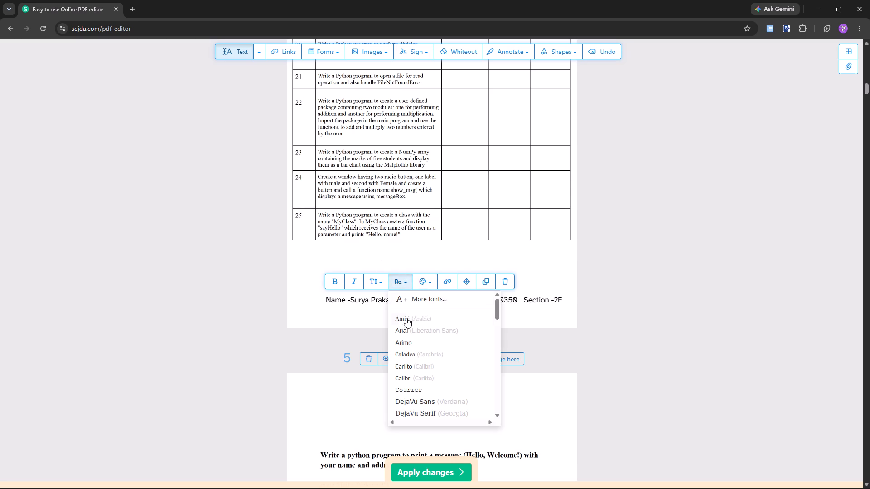
scroll(420, 356, "down", 3)
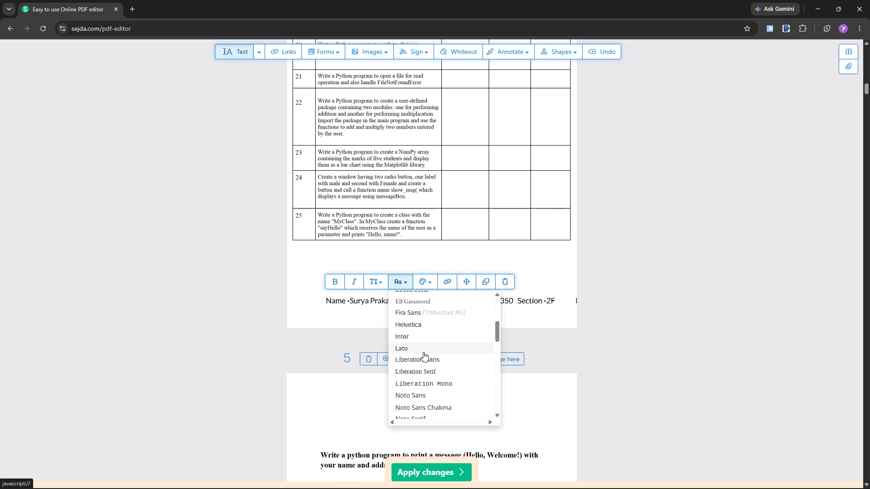
scroll(433, 384, "down", 4)
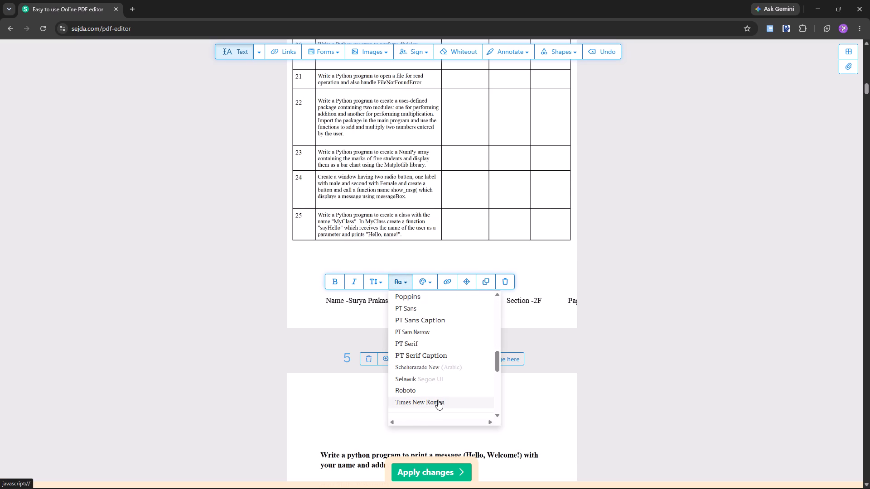
left_click(438, 399)
scroll(634, 375, "down", 6)
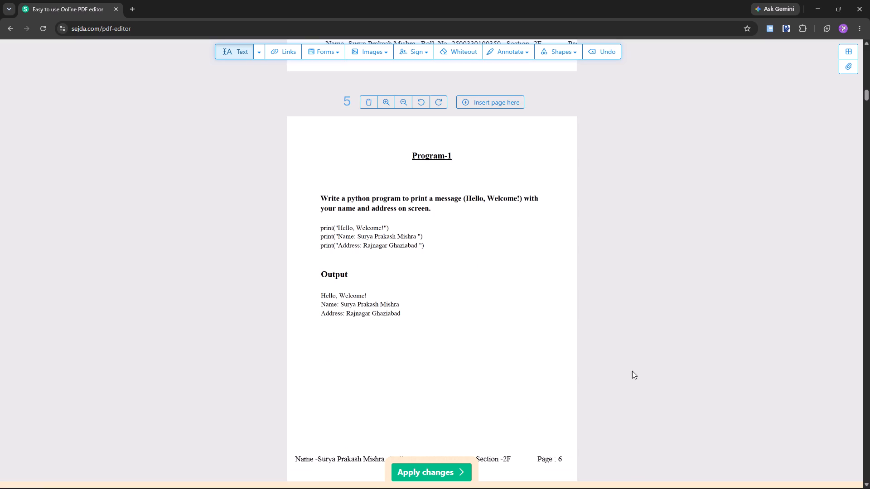
Move the footer line on the last INDEX page leftward so that all of it, including "Page : 6", fits within the page width.
scroll(632, 370, "up", 5)
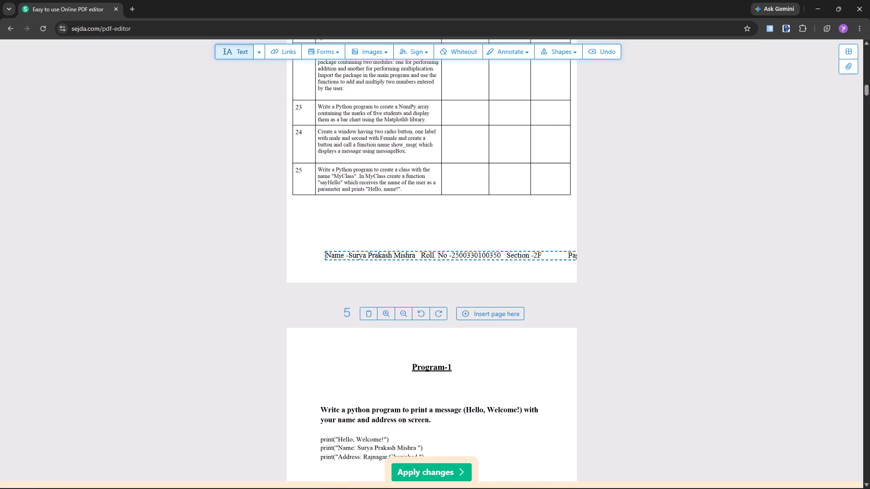
left_click(452, 256)
left_click(464, 235)
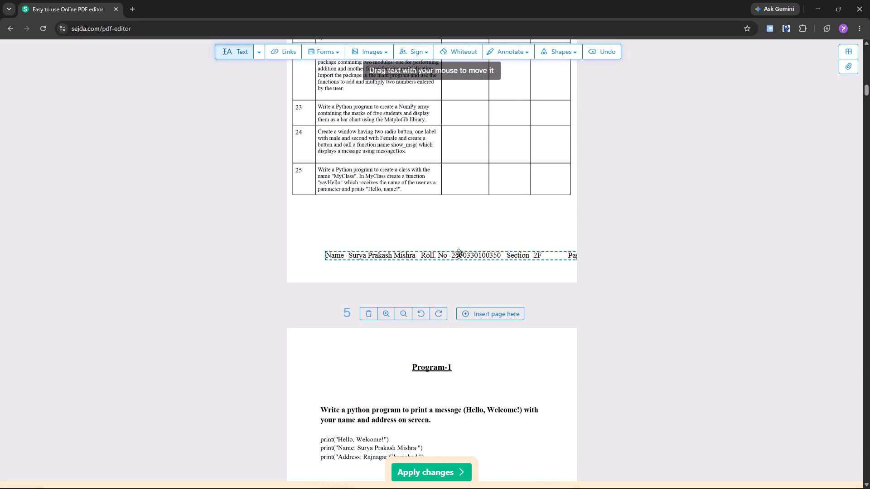
left_click_drag(456, 256, 430, 255)
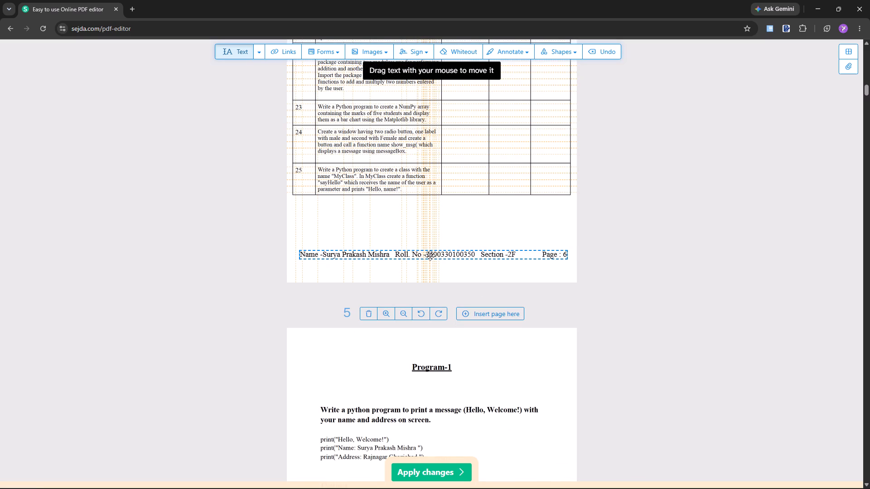
left_click_drag(430, 255, 428, 257)
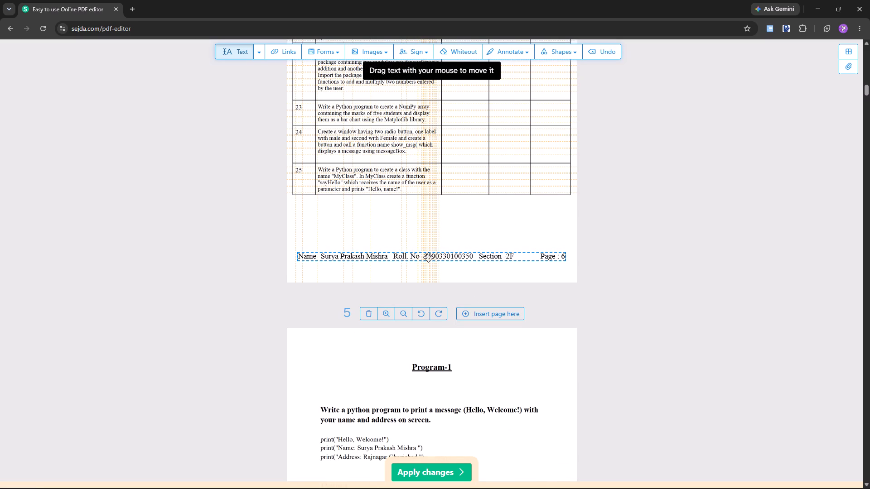
left_click_drag(428, 257, 426, 257)
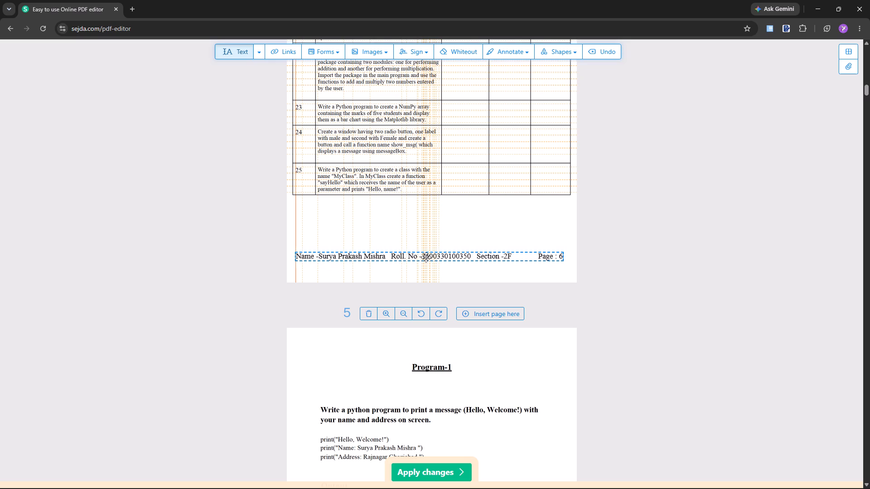
left_click_drag(426, 257, 428, 258)
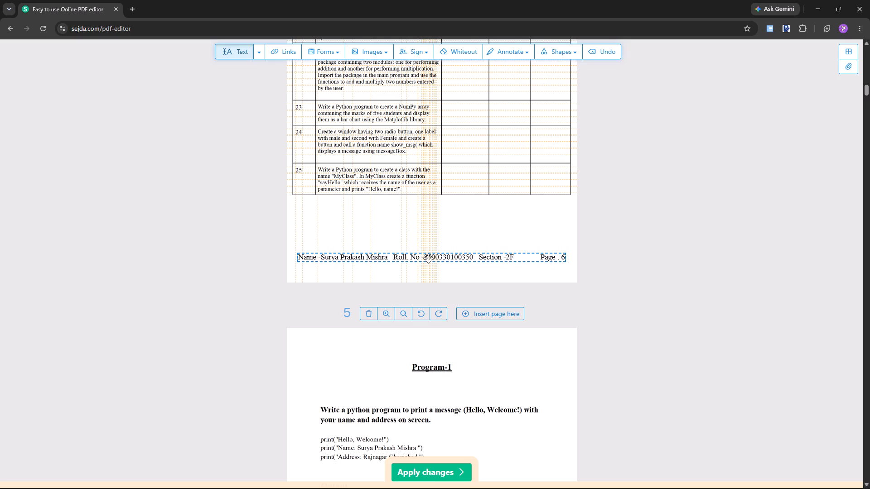
left_click_drag(428, 258, 425, 259)
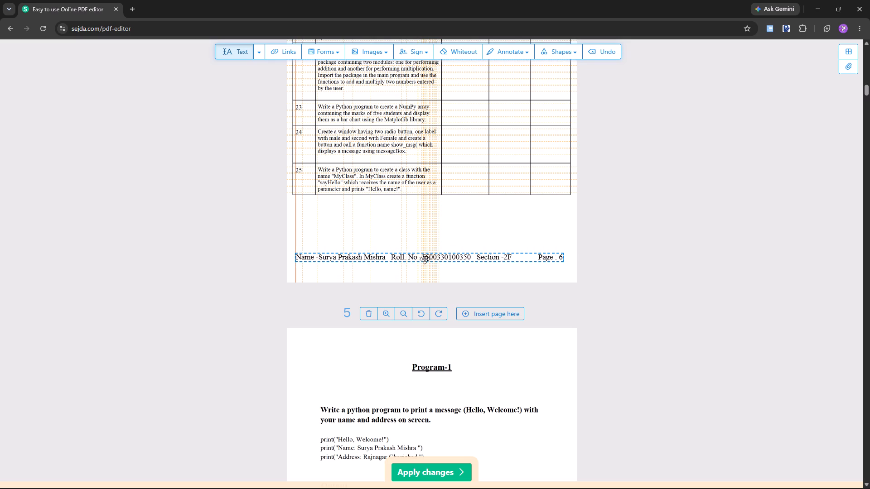
left_click_drag(425, 259, 429, 258)
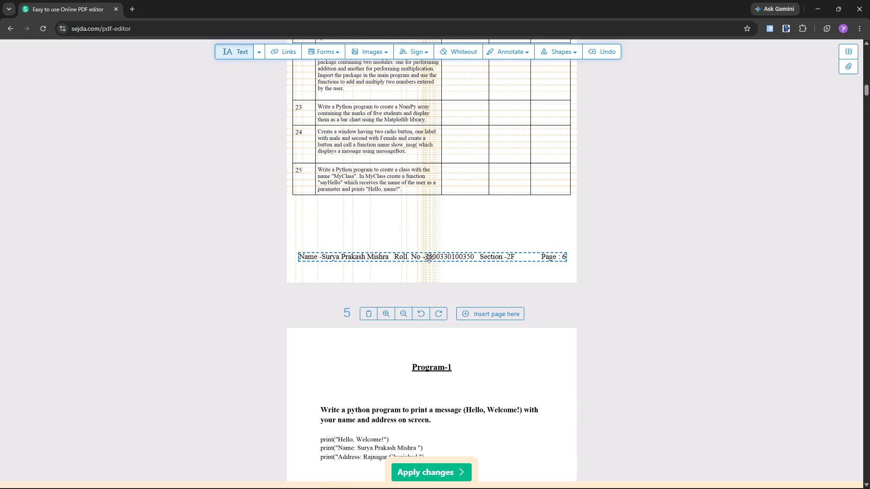
left_click_drag(429, 258, 428, 257)
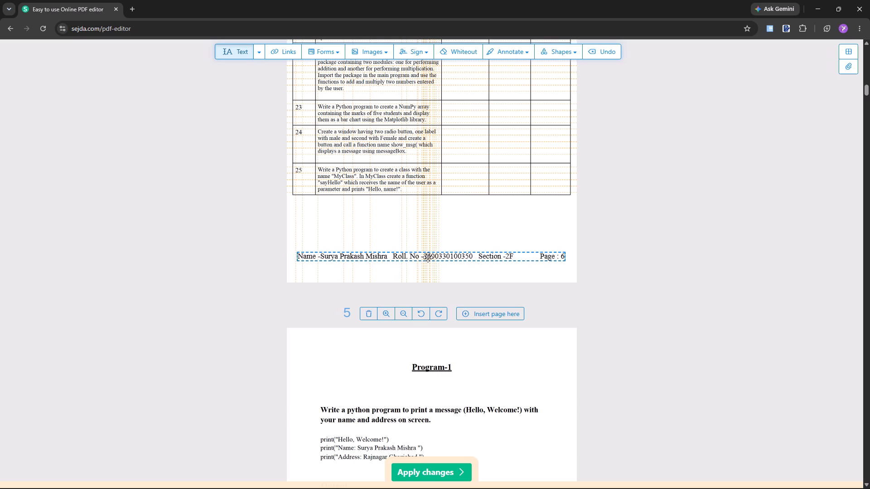
left_click_drag(428, 257, 427, 257)
left_click(644, 273)
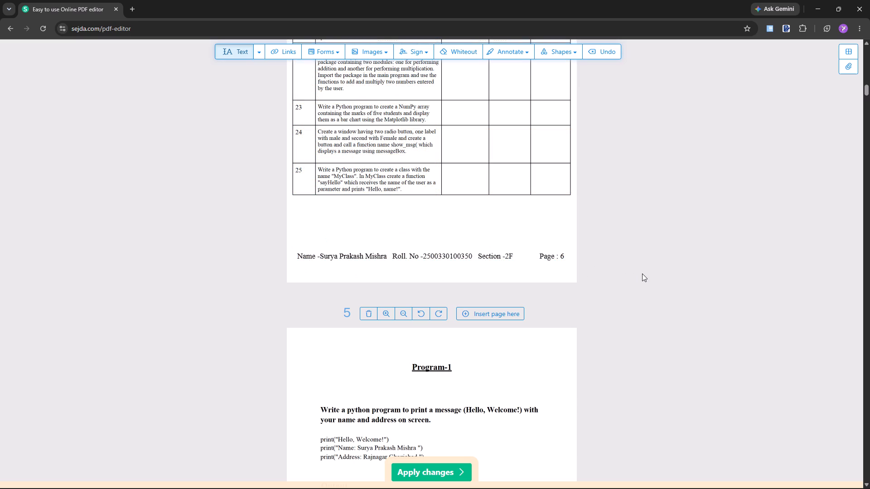
Compare the footer position with the Program-1 page and nudge the last INDEX page's footer line slightly upward.
scroll(625, 288, "down", 6)
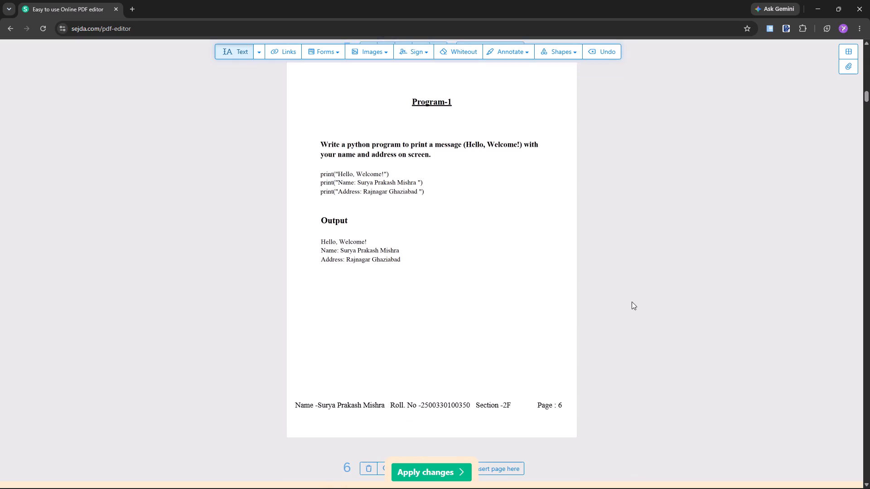
scroll(662, 299, "up", 5)
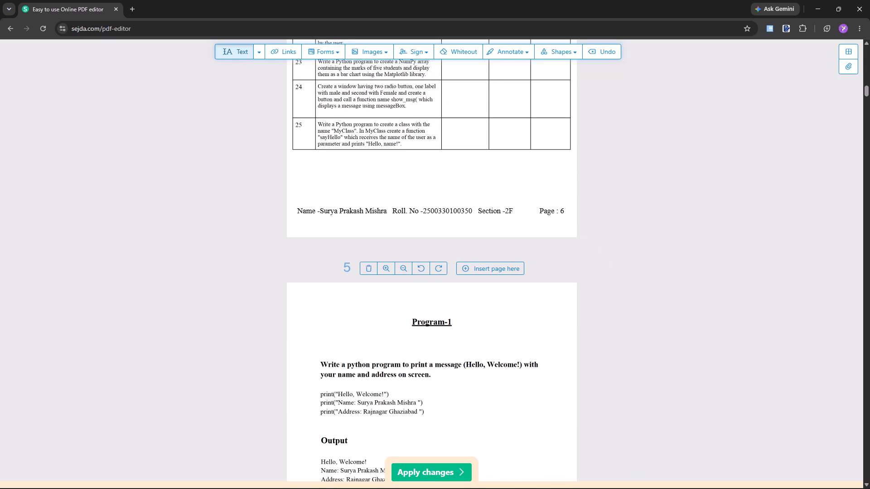
left_click(427, 212)
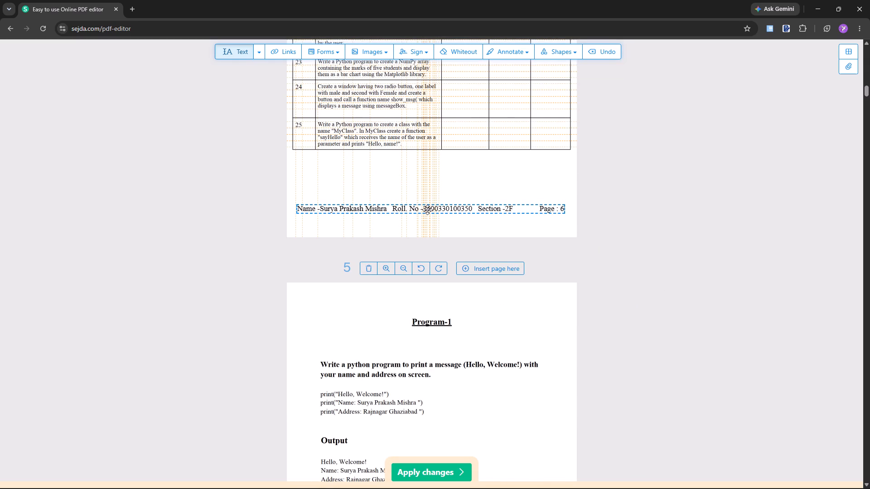
left_click(662, 221)
Add a text box below row 18 on the second INDEX page and paste the copied footer line into it.
scroll(643, 222, "up", 1)
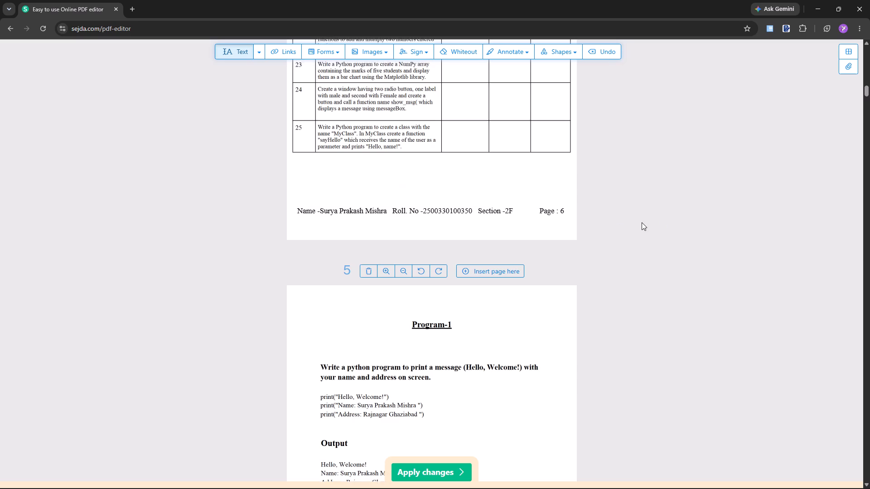
scroll(642, 222, "up", 7)
left_click(411, 158)
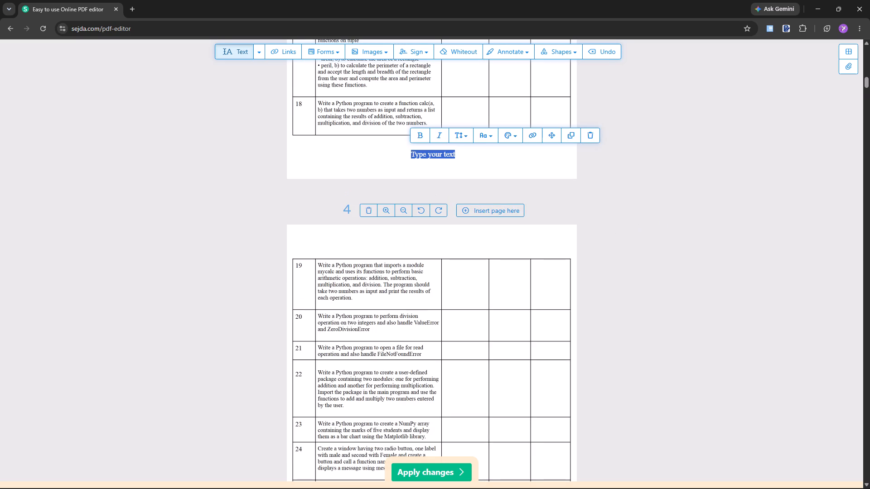
left_click(452, 226)
key("ctrl+v")
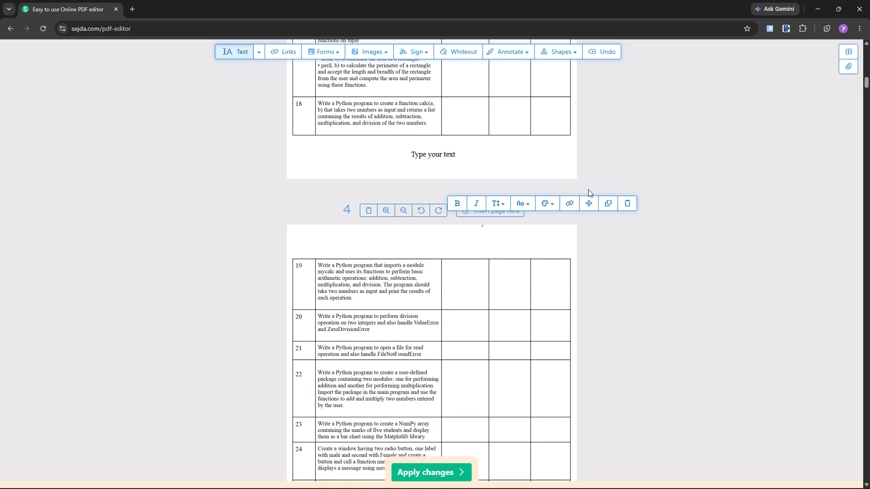
left_click(669, 183)
left_click(438, 157)
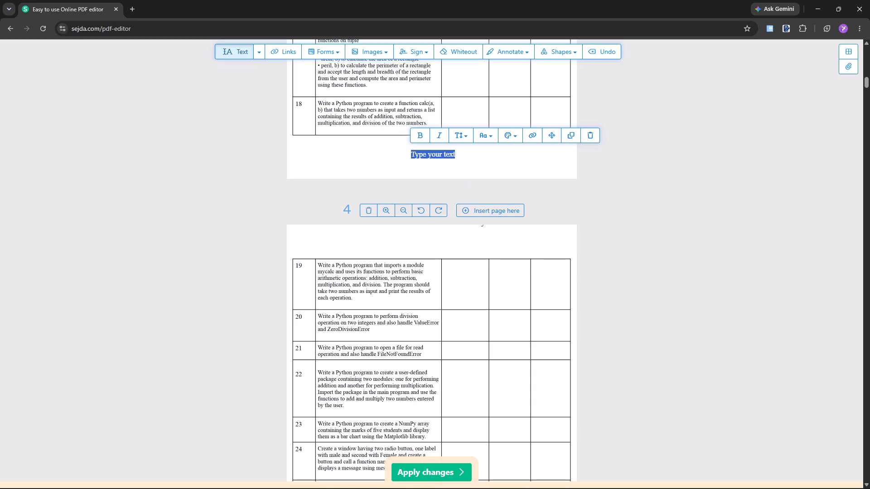
key("ctrl+v")
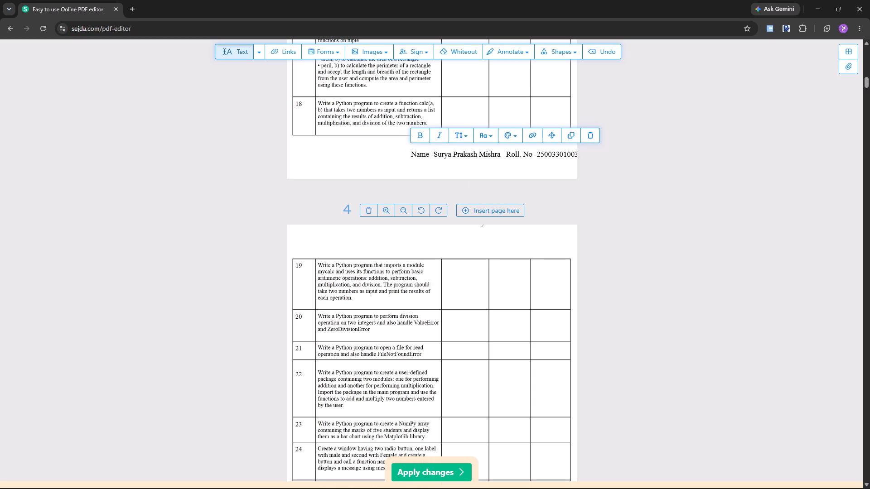
Move the pasted footer line on the second INDEX page leftward so that it fits within the page width.
left_click(548, 130)
left_click_drag(490, 154, 447, 155)
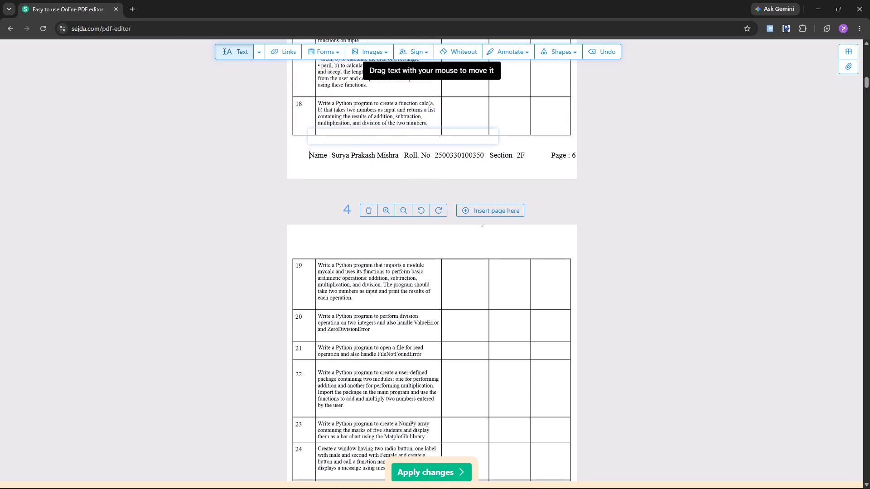
left_click(458, 155)
left_click(448, 136)
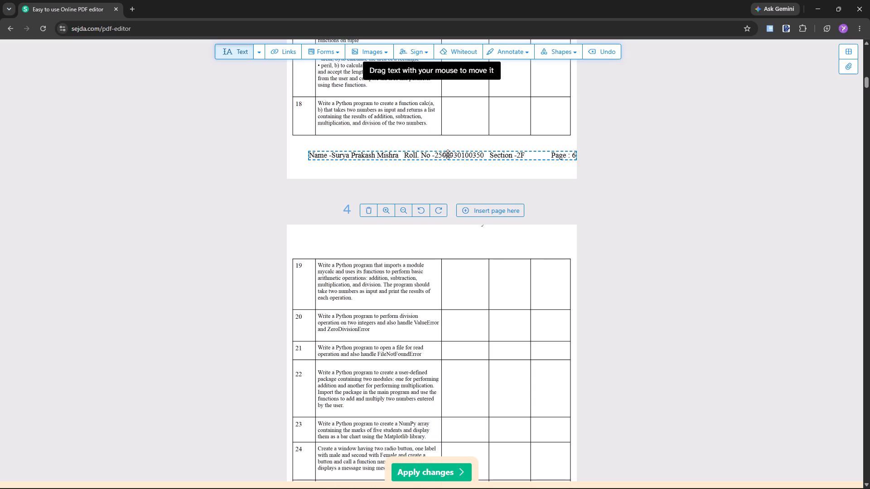
left_click(448, 154)
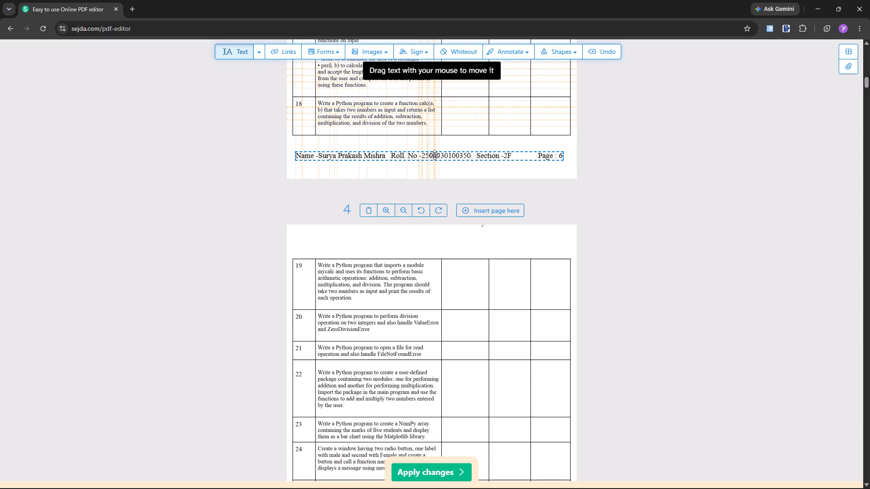
Compare the footers of the last two INDEX pages and nudge the second INDEX page's footer line slightly upward.
scroll(480, 201, "down", 5)
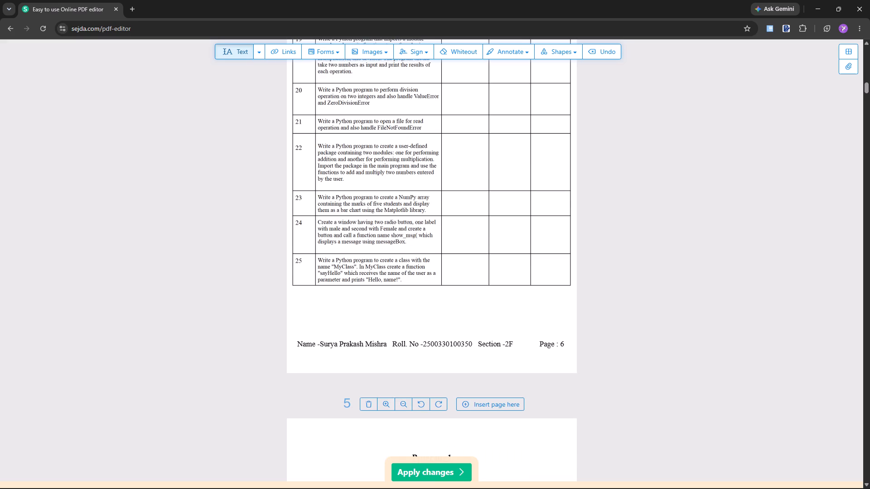
scroll(479, 204, "up", 11)
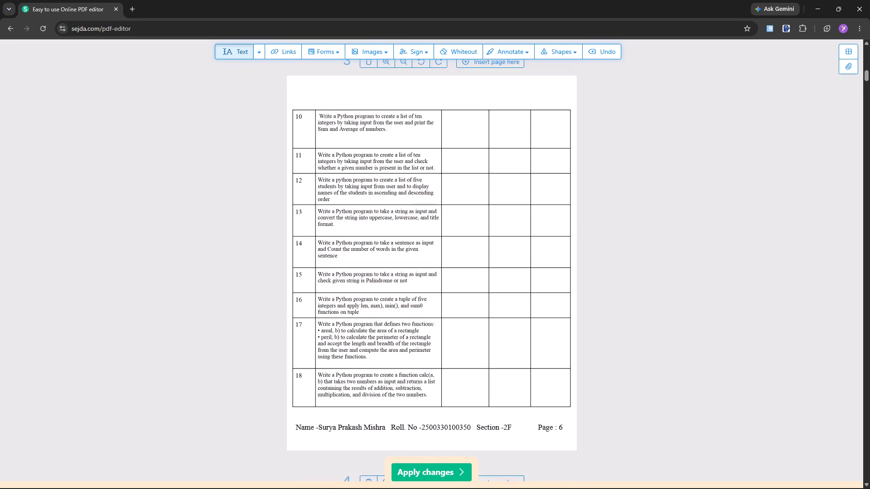
scroll(468, 192, "down", 3)
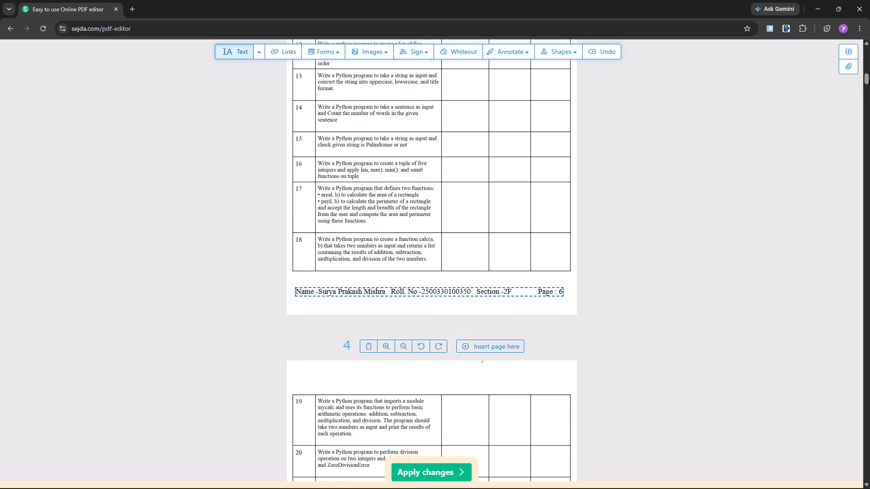
left_click(431, 292)
left_click(439, 269)
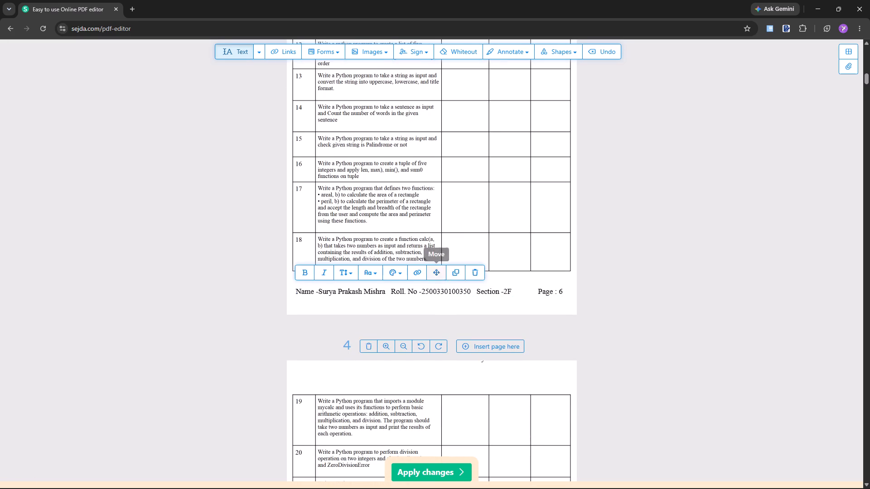
left_click(429, 292)
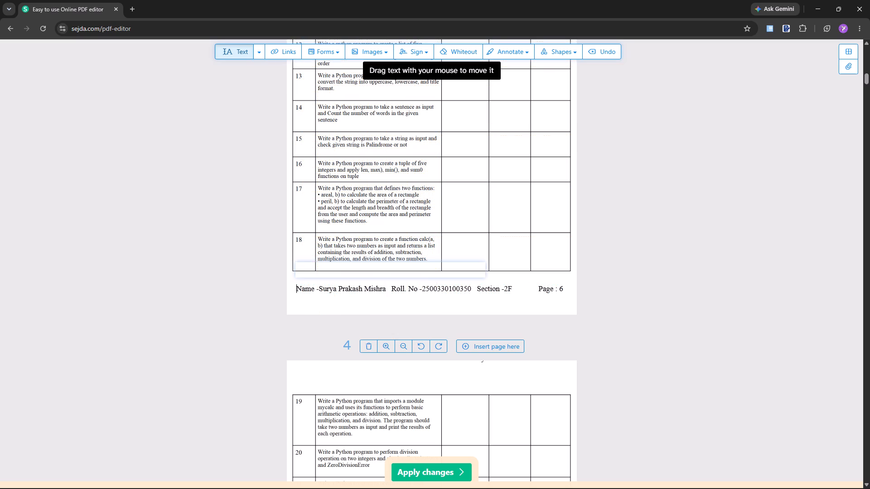
left_click(657, 300)
Replace the small placeholder text below row 9 on the first INDEX page with a new text box containing the copied footer line.
scroll(649, 297, "up", 10)
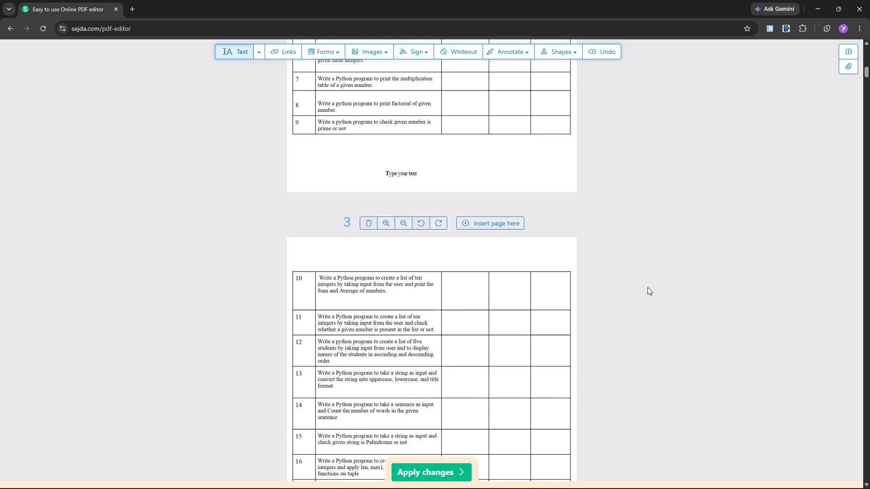
left_click(403, 328)
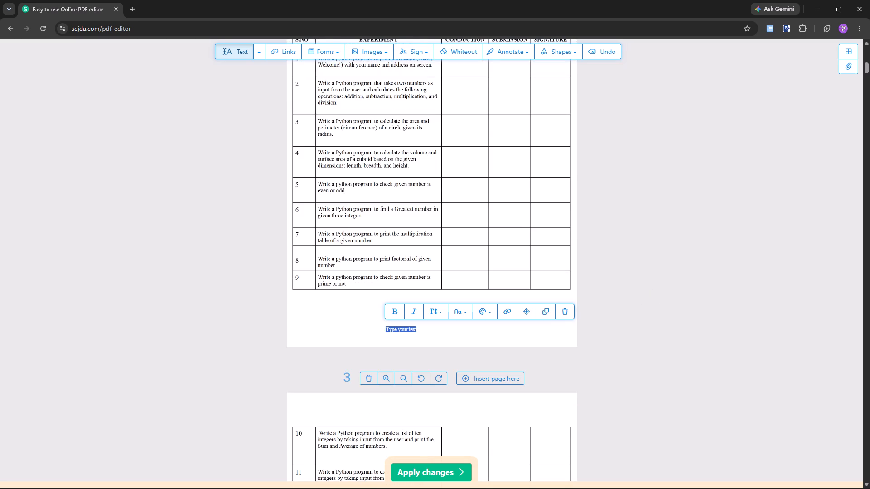
left_click(564, 313)
left_click(399, 320)
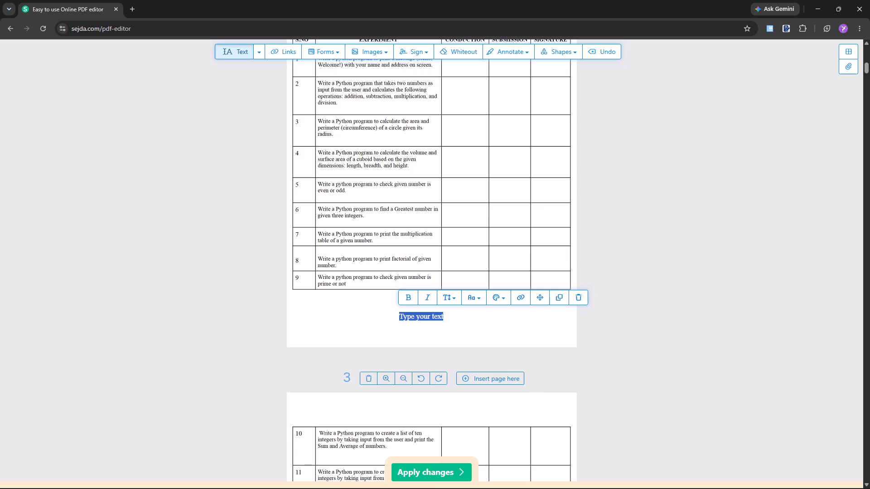
key("ctrl+v")
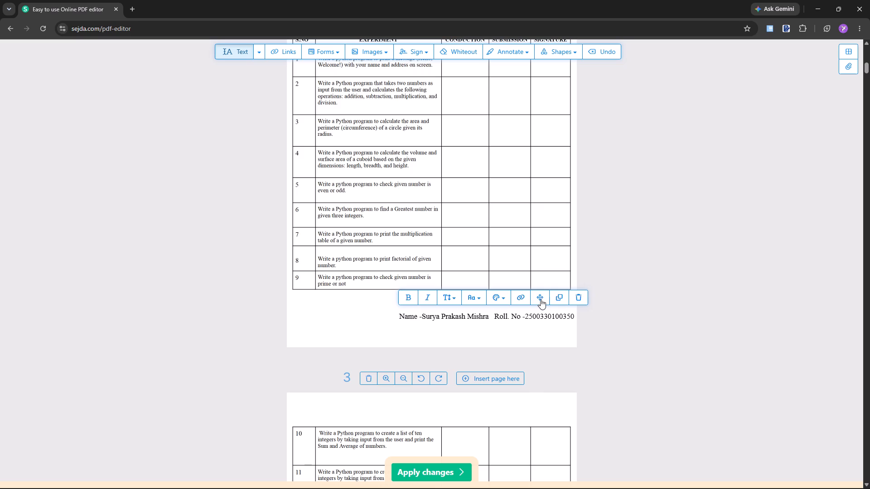
Move the pasted footer line on the first INDEX page leftward so that it fits within the page width.
left_click(541, 298)
left_click_drag(502, 316, 463, 317)
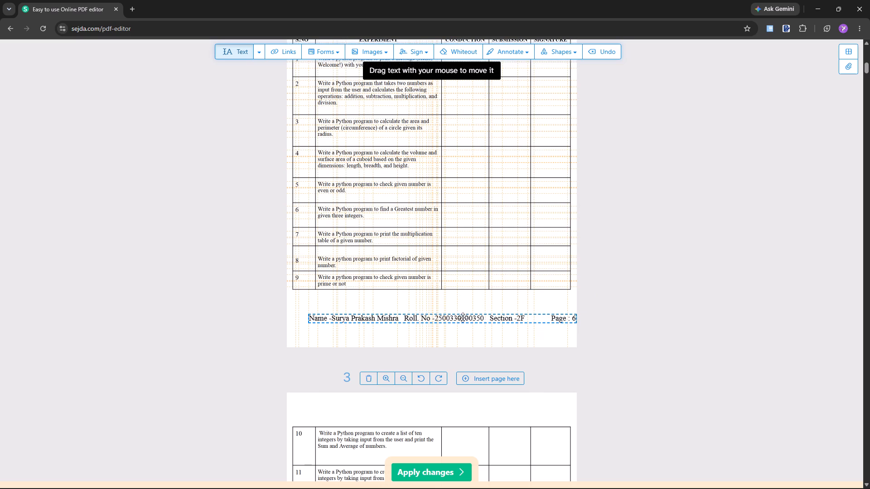
left_click_drag(463, 317, 453, 317)
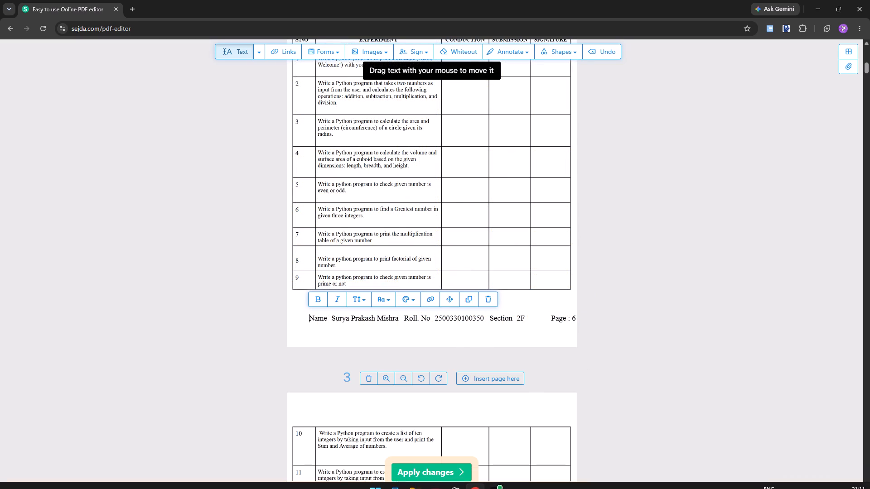
left_click(450, 301)
left_click_drag(441, 319, 430, 320)
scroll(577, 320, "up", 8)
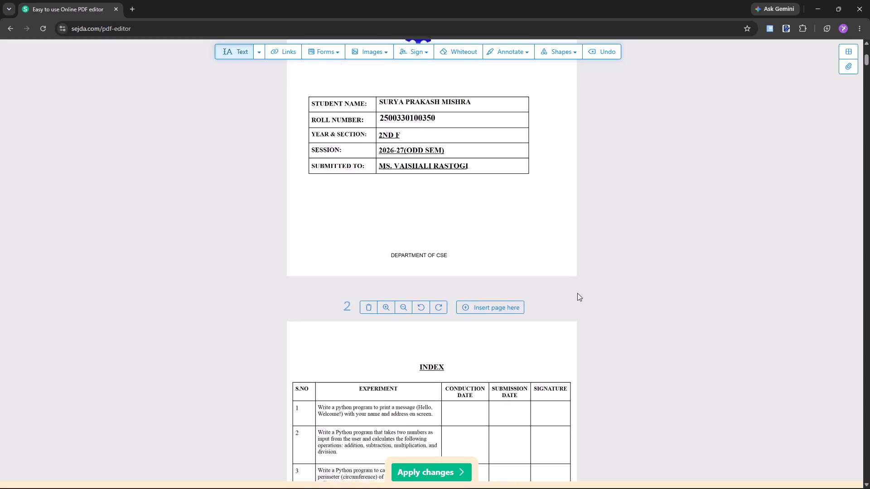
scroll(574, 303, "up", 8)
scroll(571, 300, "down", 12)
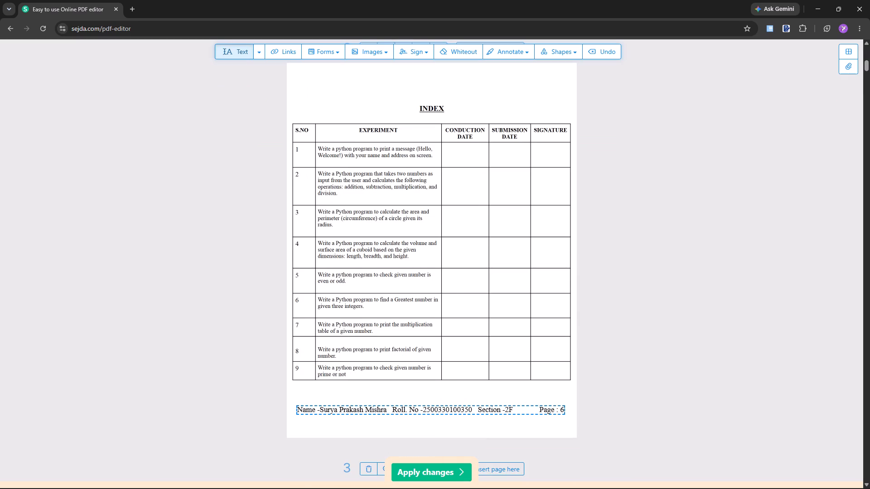
Change the page number in the first INDEX page's footer line to 2.
left_click(564, 412)
key("BackSpace")
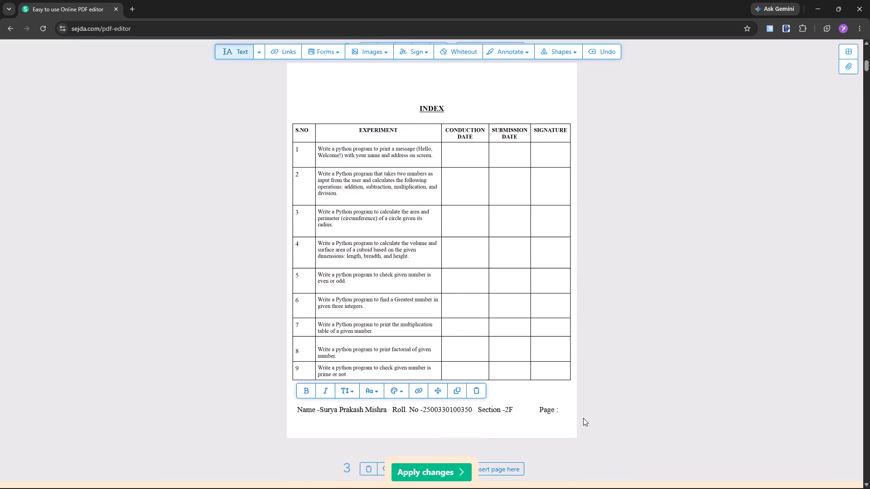
scroll(620, 377, "up", 5)
scroll(612, 371, "down", 6)
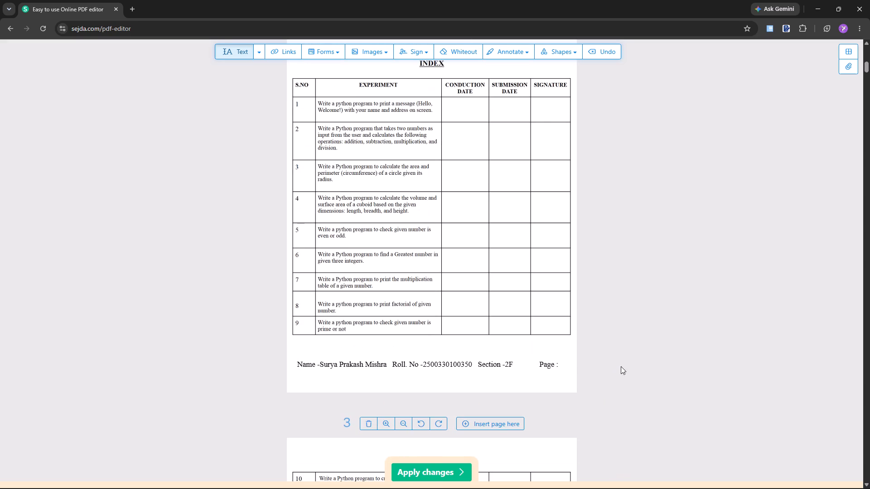
key("2")
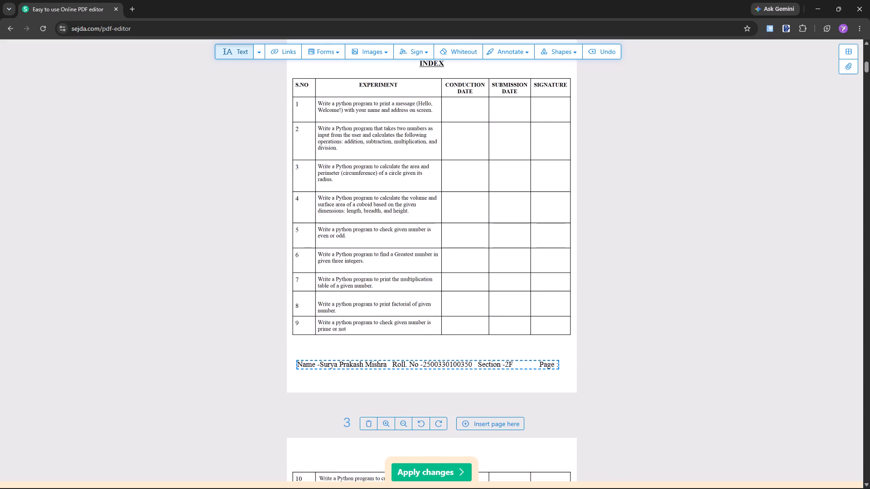
left_click(557, 366)
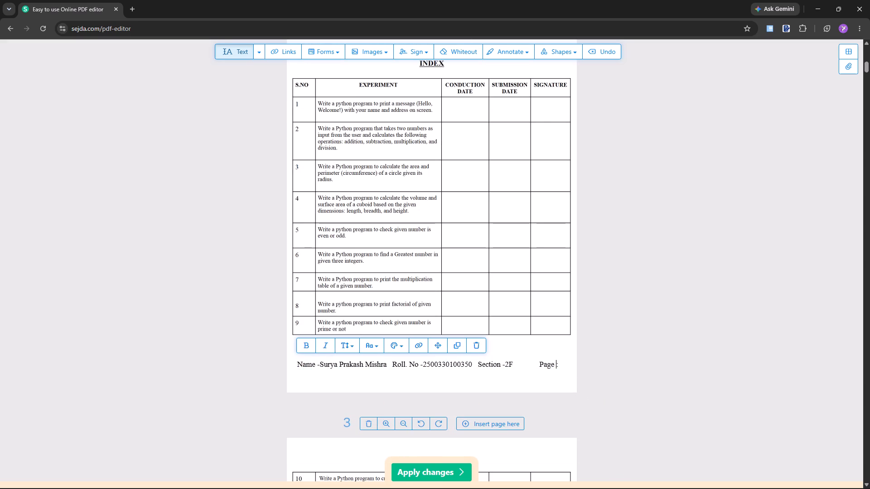
key("Right")
key("2")
Change the page number in the footer line of the second INDEX page, below row 18, to 3.
scroll(589, 370, "down", 6)
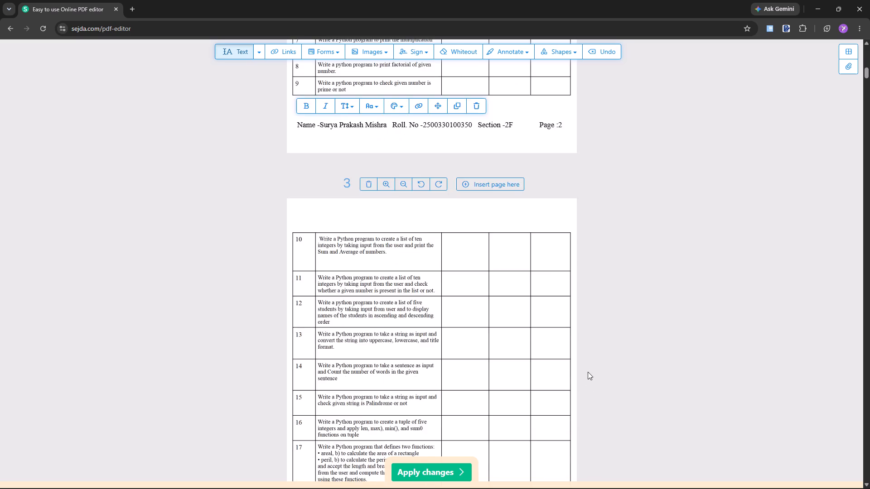
scroll(588, 375, "down", 4)
left_click(562, 333)
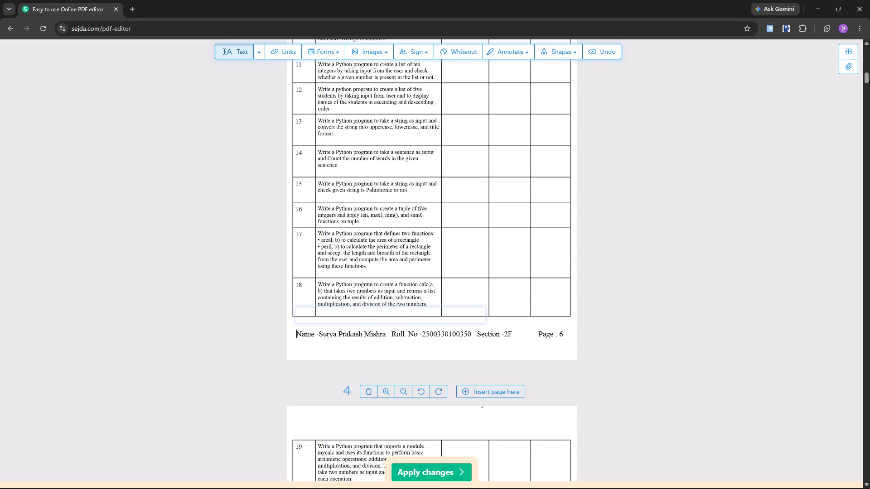
left_click(561, 335)
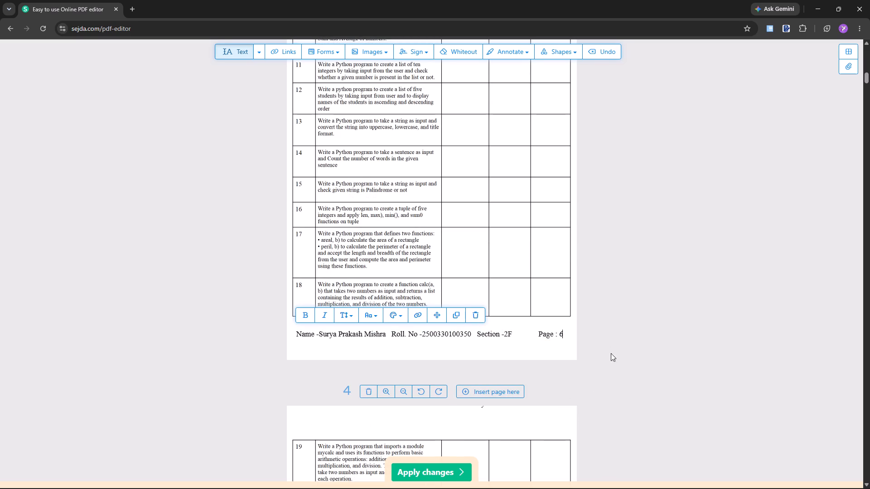
key("BackSpace")
key("3")
Change the page number in the footer line of the last INDEX page, below row 25, to 4.
scroll(600, 350, "down", 6)
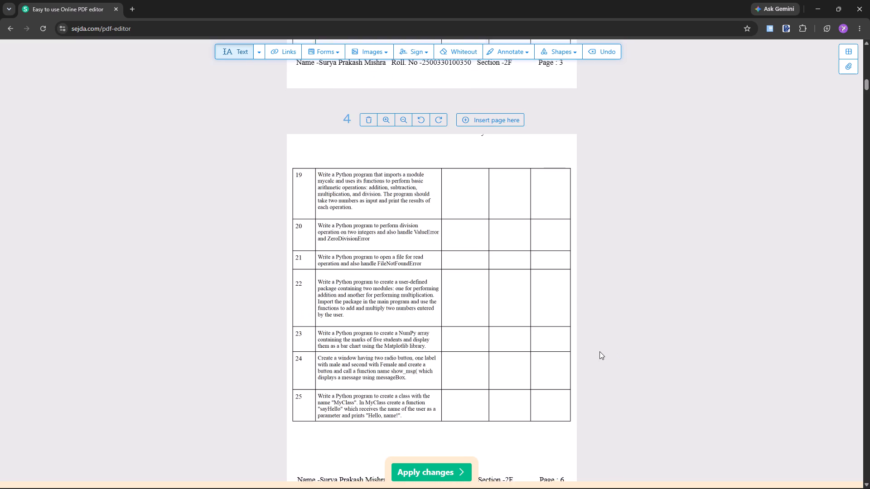
scroll(596, 360, "down", 2)
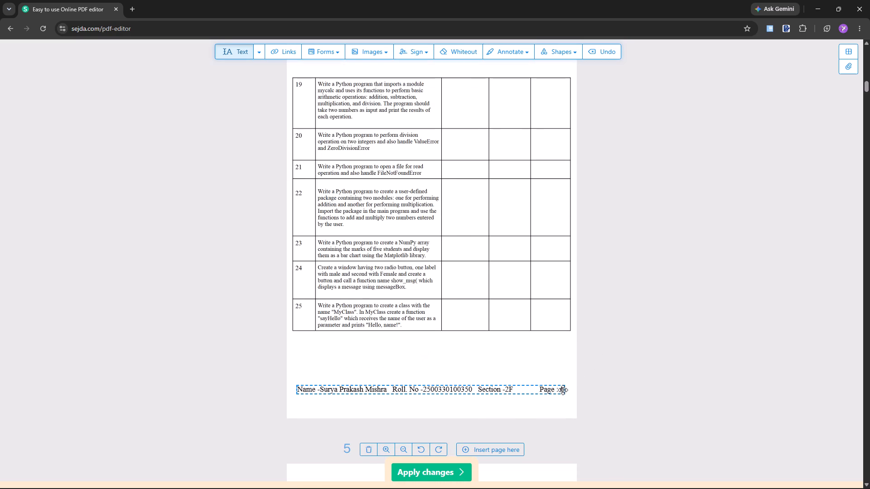
left_click(563, 390)
left_click(562, 388)
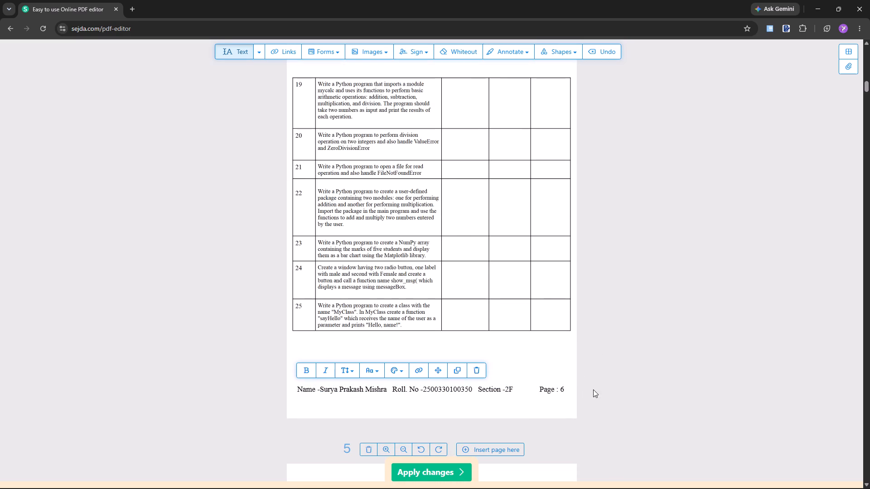
key("BackSpace")
key("4")
Change the page number in the footer of the first program page, with the Hello, Welcome! output, to 5.
scroll(584, 400, "down", 4)
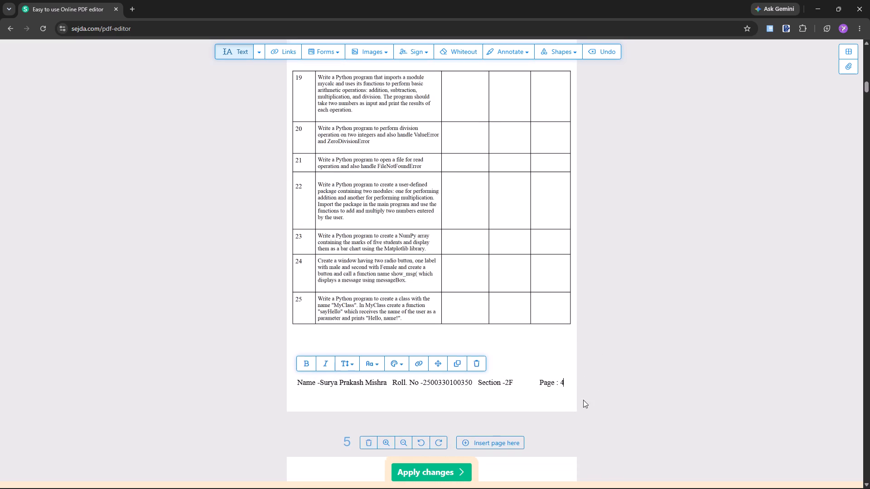
scroll(583, 400, "down", 7)
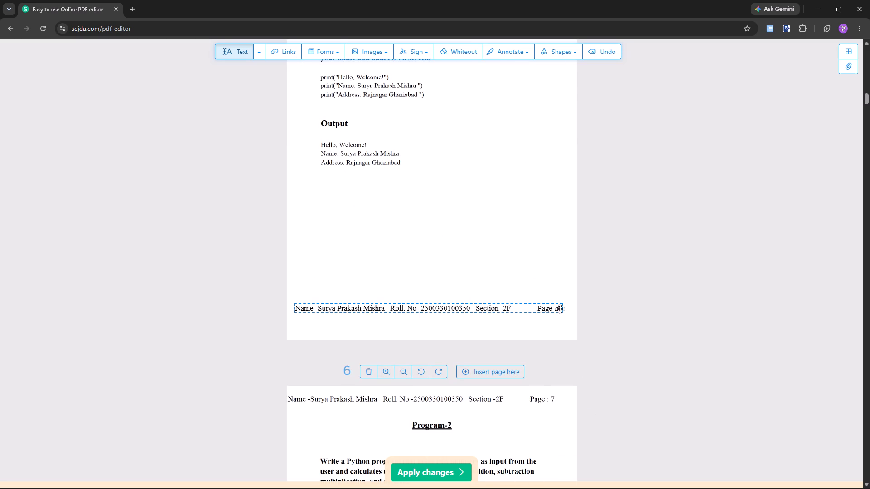
left_click(561, 309)
left_click(562, 309)
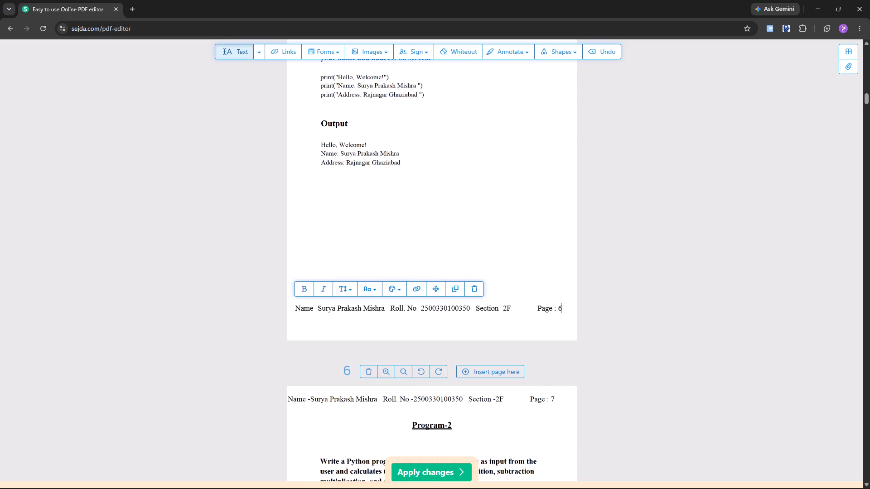
key("BackSpace")
key("5")
Delete the stray name and page number line above the Program-2 heading.
scroll(599, 358, "down", 2)
left_click(513, 309)
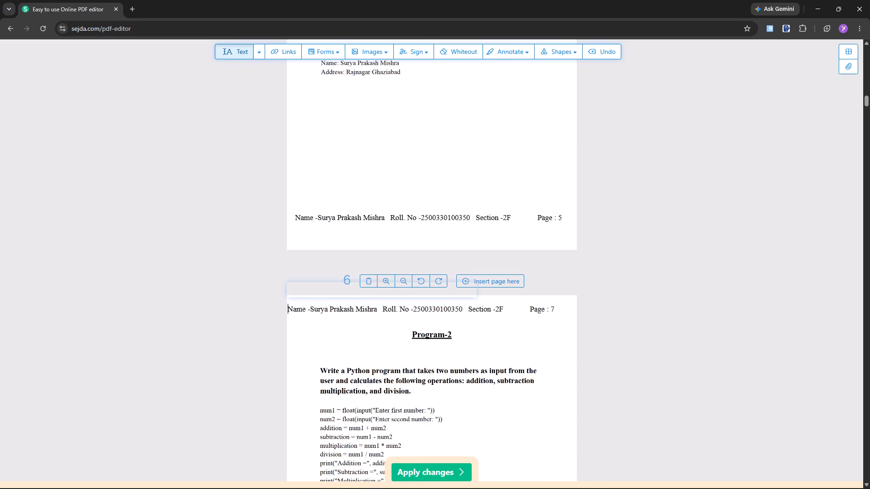
left_click(466, 292)
Change the page number in the Program-2 page's footer line to 6.
scroll(510, 321, "down", 6)
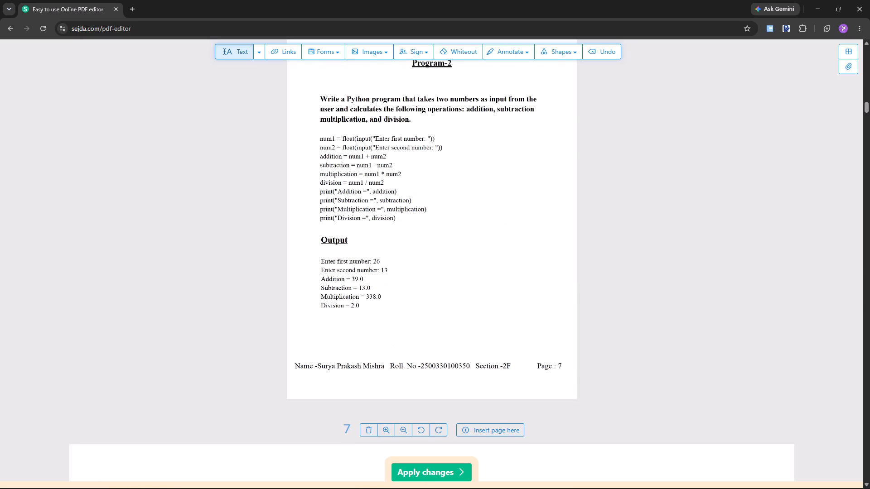
left_click(561, 364)
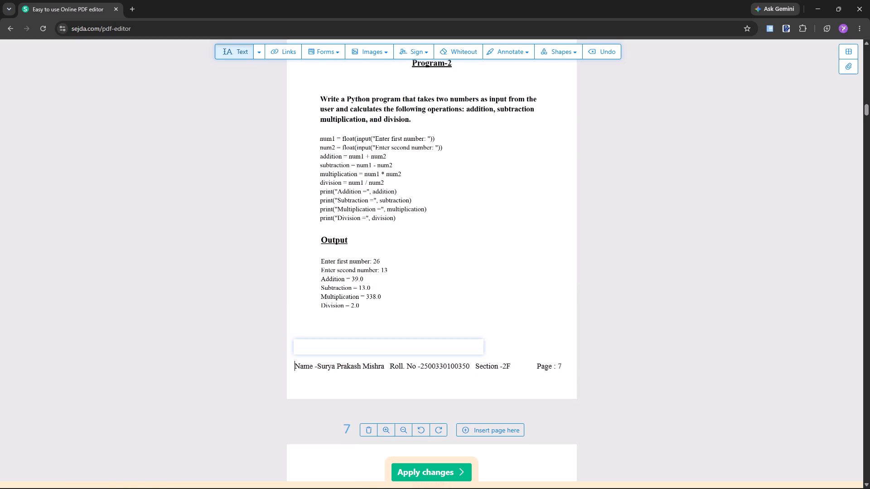
left_click(560, 364)
key("BackSpace")
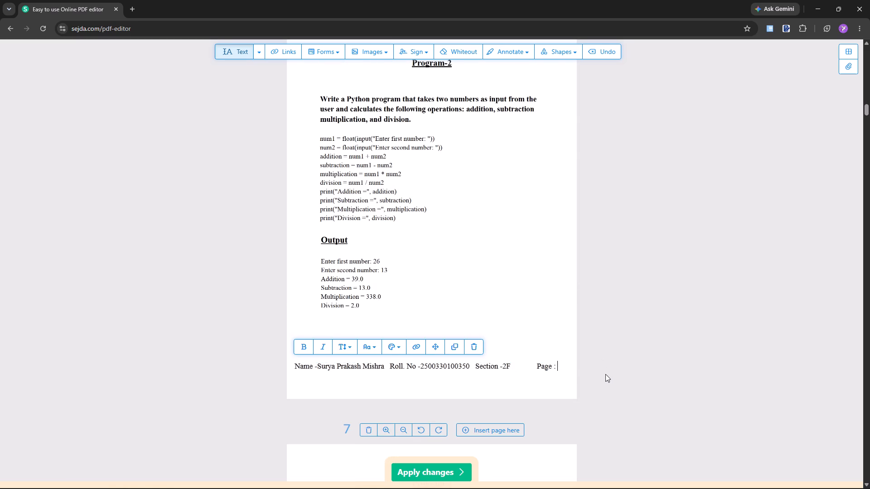
key("6")
Change the page number in the Program-3 page's footer line to 7.
scroll(594, 375, "down", 9)
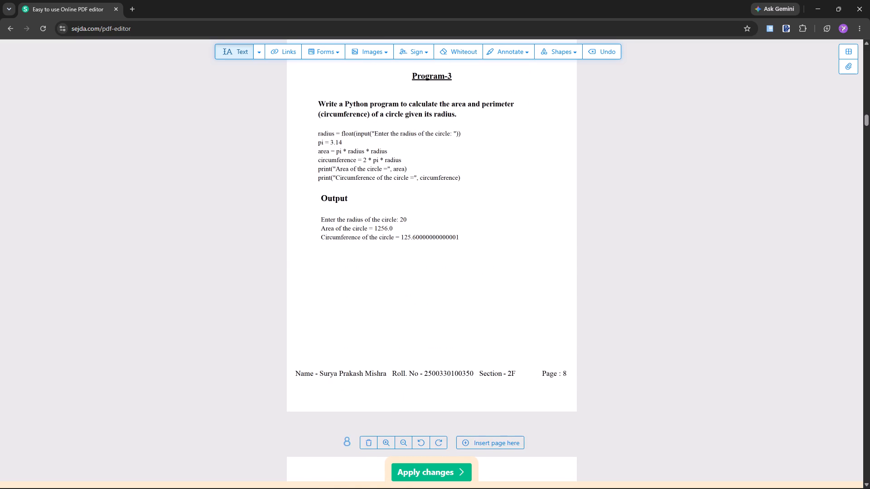
left_click(565, 373)
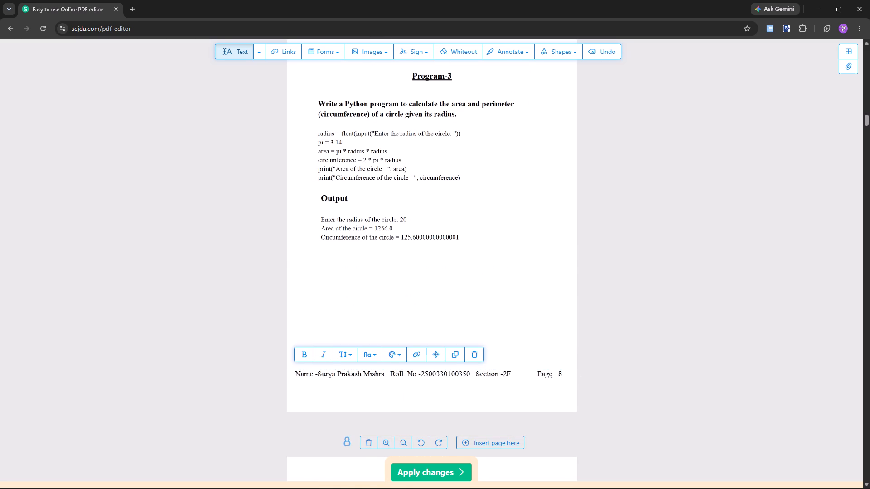
left_click(565, 374)
left_click(561, 374)
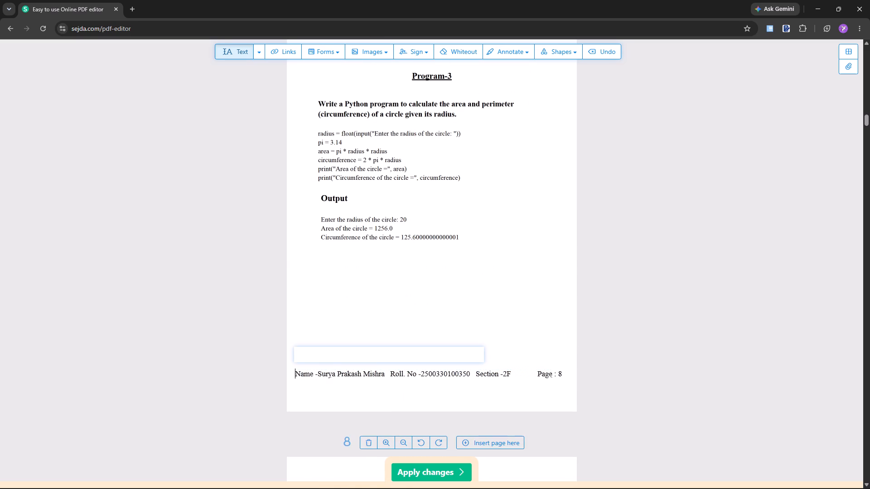
left_click(562, 373)
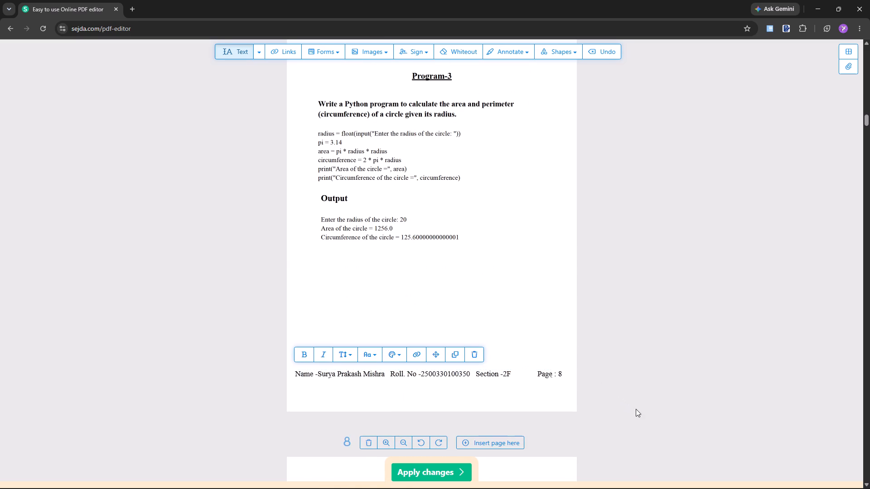
key("BackSpace")
key("7")
Change the page number in the Program-4 page's footer line to 8.
scroll(652, 380, "up", 5)
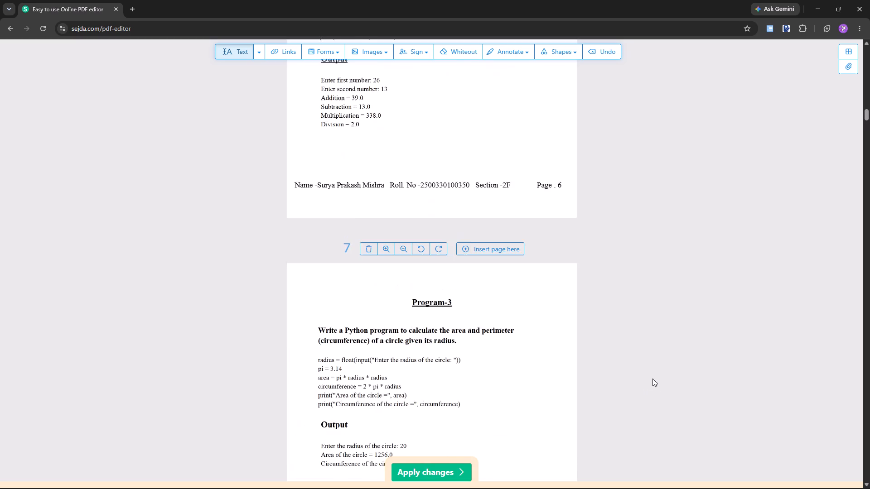
scroll(652, 379, "down", 13)
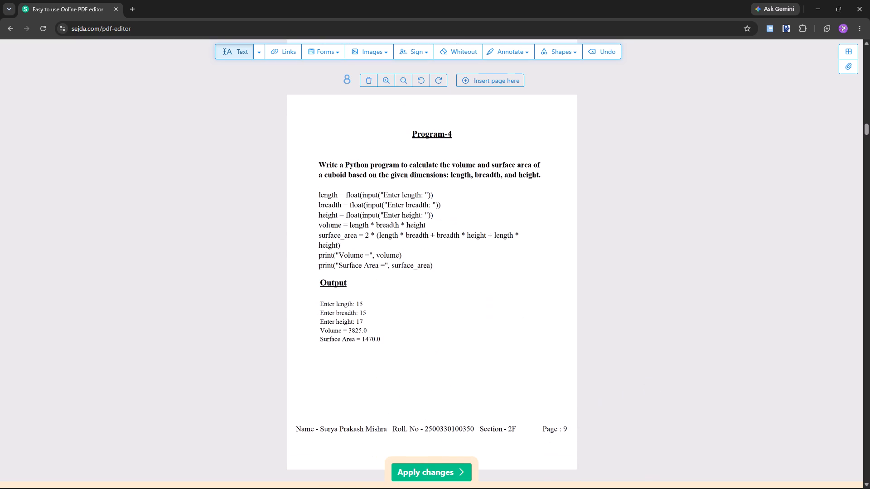
left_click(563, 428)
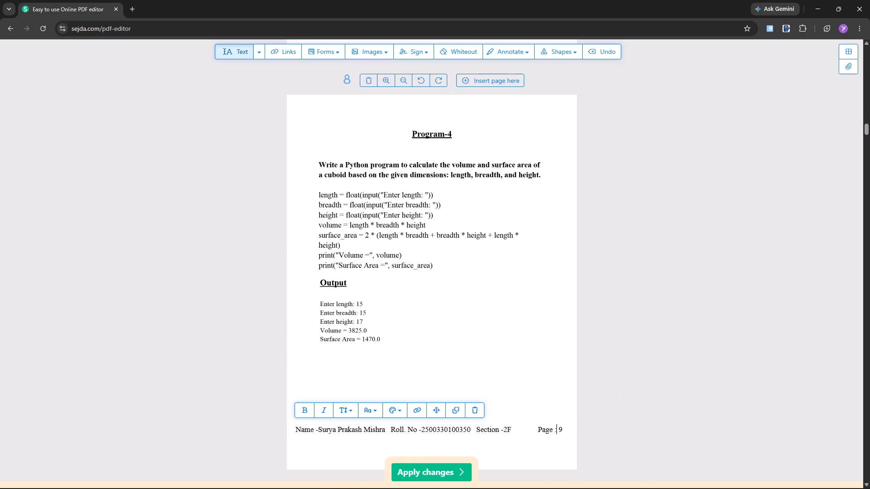
left_click(556, 428)
key("Right")
key("Right")
key("BackSpace")
key("8")
Change the page number in the Program-5 page's footer line to 9.
scroll(635, 407, "down", 8)
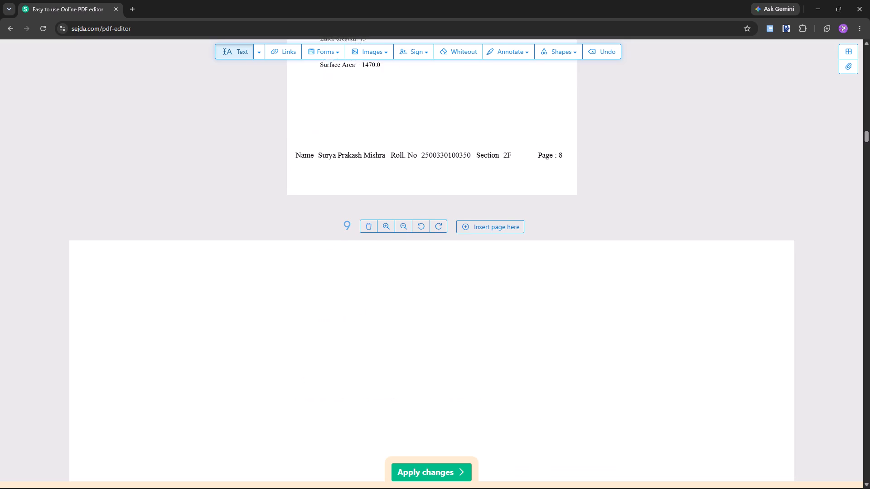
scroll(626, 405, "down", 2)
left_click(558, 400)
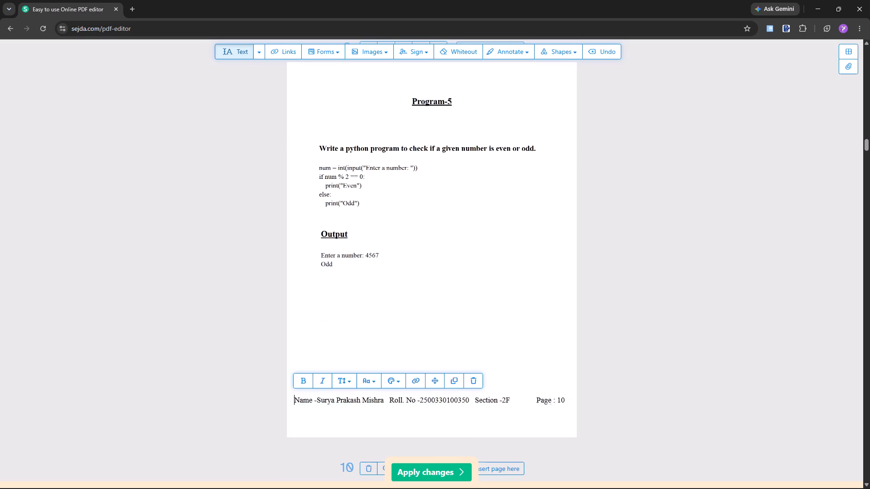
left_click(557, 400)
key("Right")
key("Right")
key("Right")
key("BackSpace")
key("BackSpace")
key("9")
Change the page number in the Program-6 page's footer line to 10.
scroll(613, 405, "down", 6)
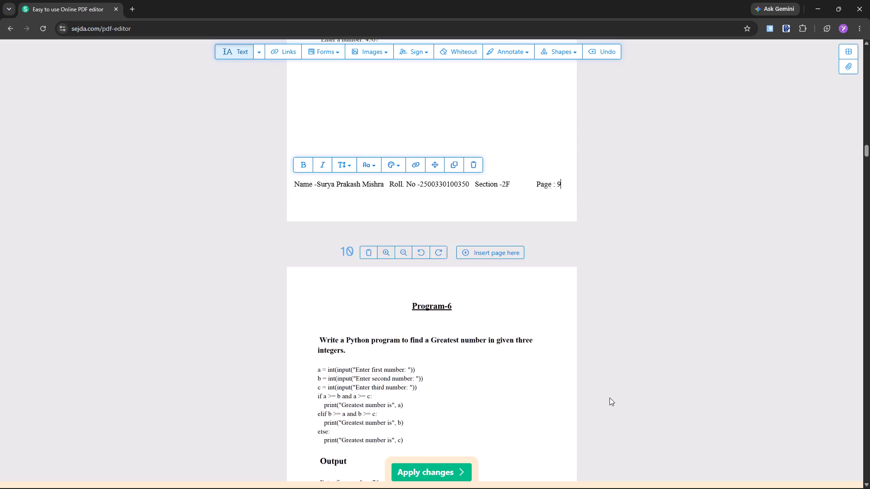
scroll(609, 396, "down", 2)
left_click(564, 457)
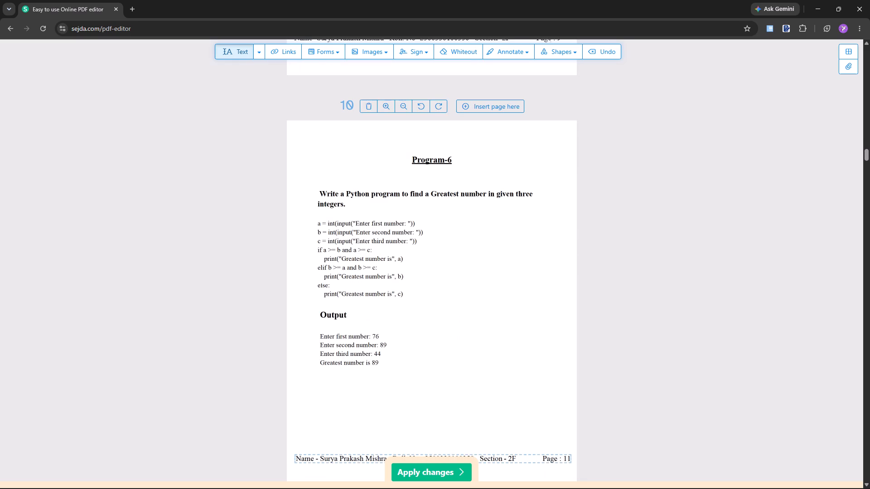
left_click(560, 457)
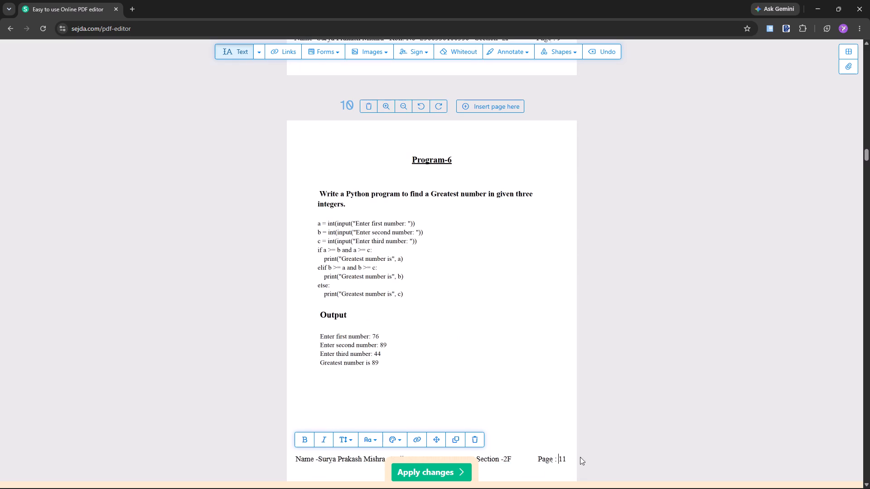
key("Right")
key("Right")
key("Right")
key("BackSpace")
key("0")
Change the page number in the Program-7 page's footer line to 11.
scroll(588, 403, "down", 10)
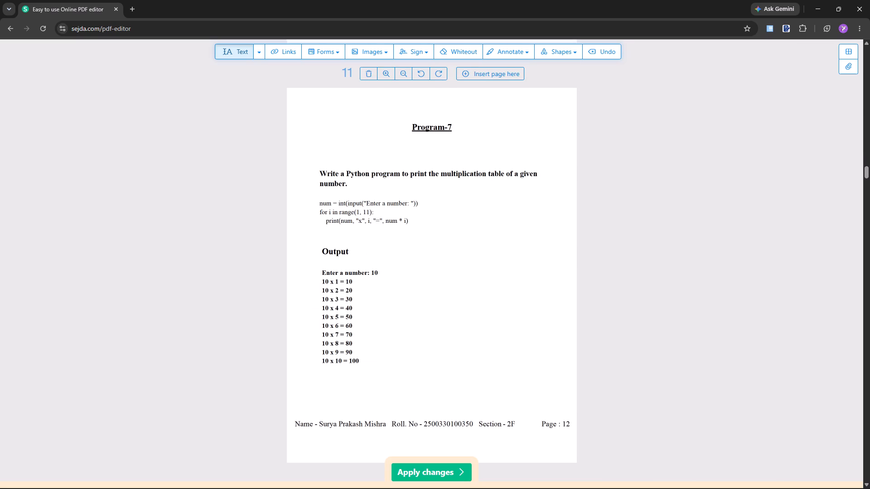
left_click(561, 426)
left_click(550, 424)
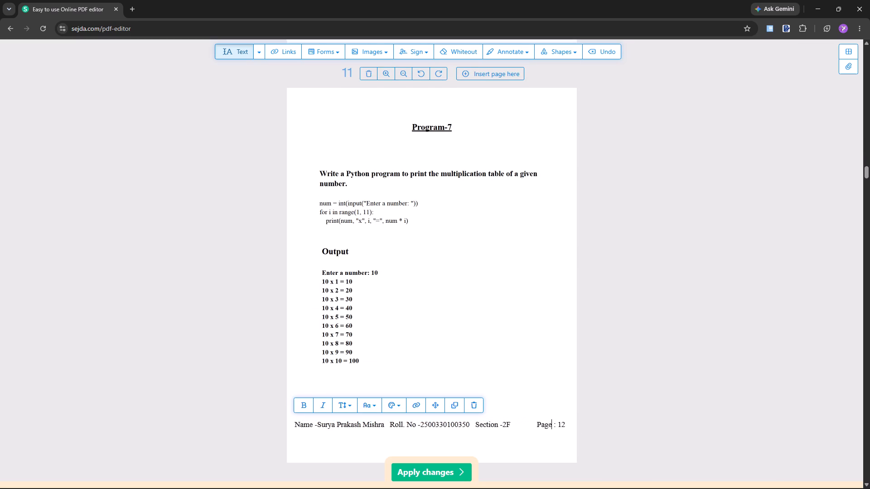
key("Right")
key("Right")
key("Right")
key("Right")
key("Right")
key("BackSpace")
key("1")
Change the page number in the Program-8 page's footer line to 12.
scroll(603, 389, "down", 6)
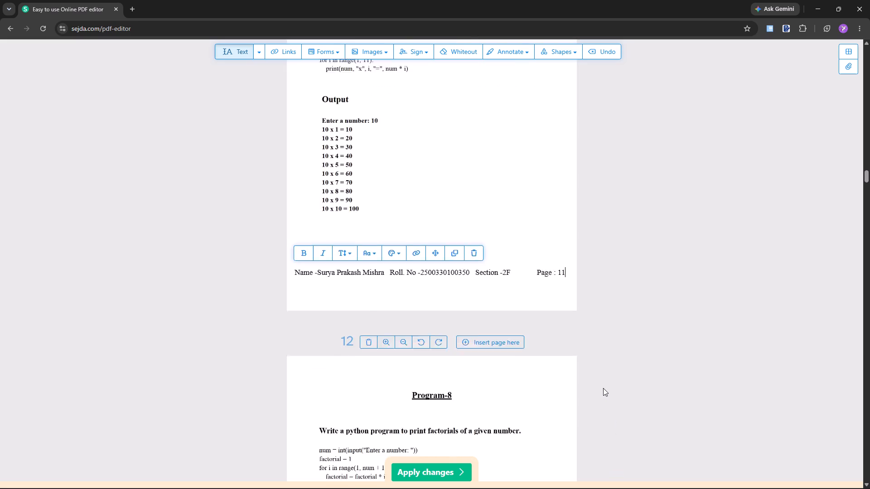
scroll(603, 388, "down", 3)
scroll(602, 388, "up", 14)
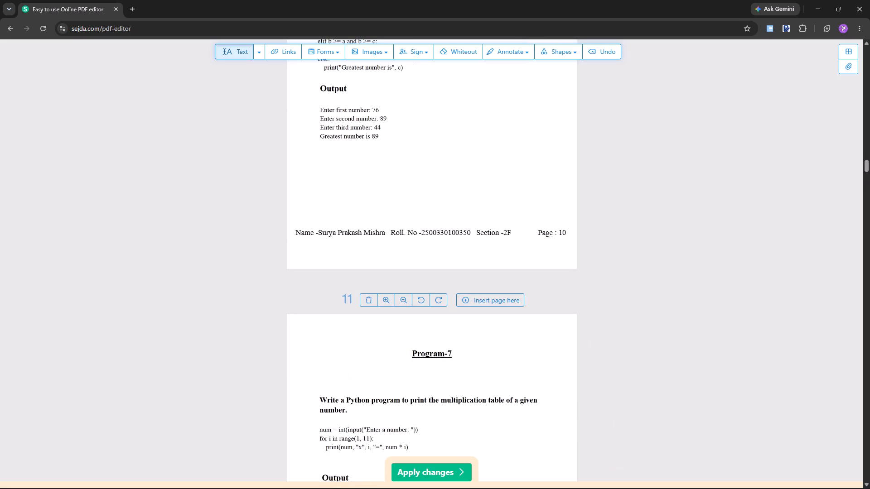
scroll(556, 355, "down", 16)
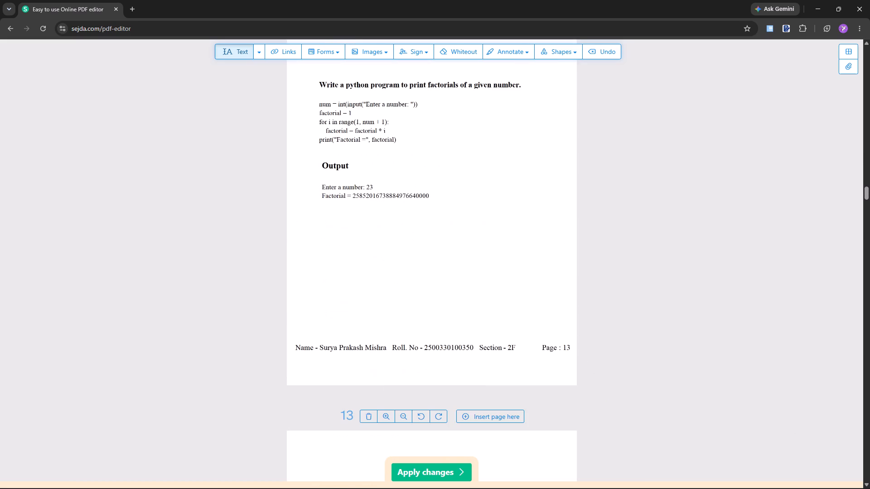
left_click(560, 349)
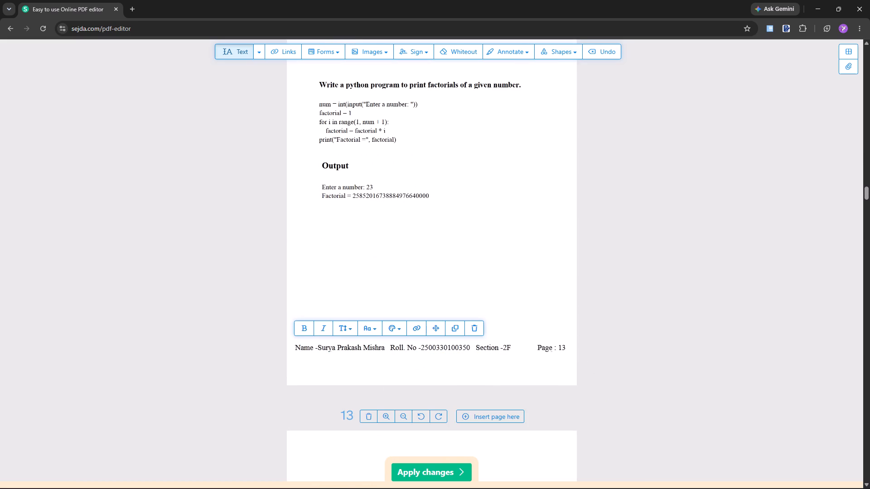
left_click(565, 347)
key("BackSpace")
key("5")
key("BackSpace")
key("2")
Change the page number in the Program-9 page's footer line to 13.
scroll(619, 336, "down", 9)
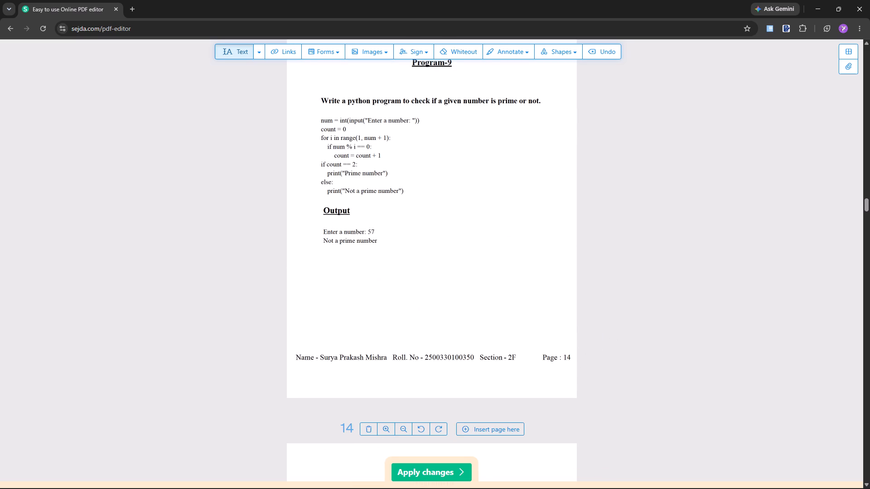
left_click(567, 358)
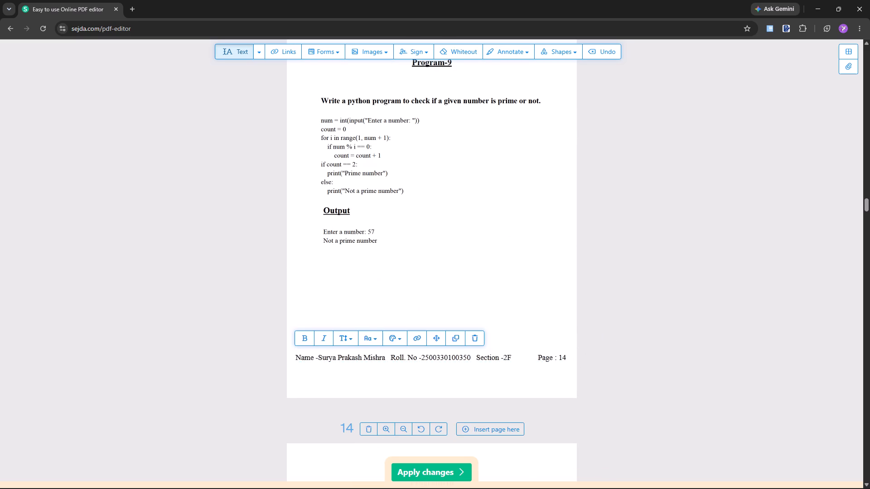
left_click(561, 359)
key("Right")
key("BackSpace")
scroll(595, 331, "up", 5)
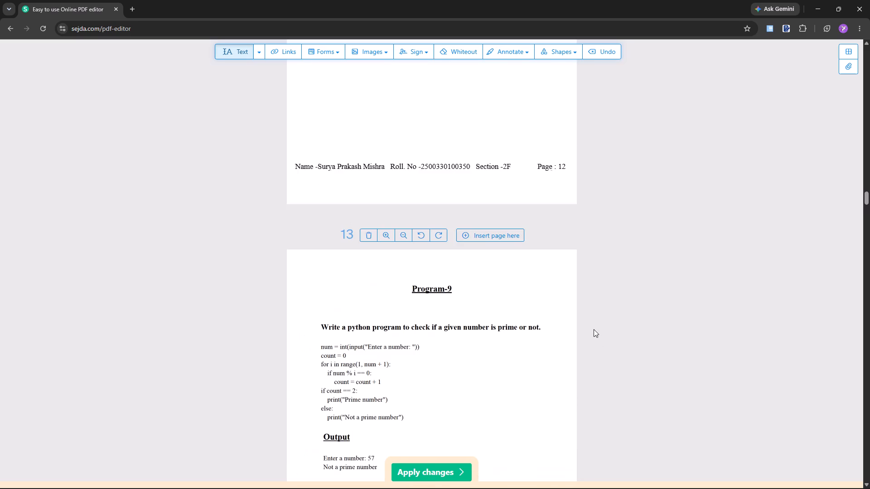
scroll(592, 325, "down", 7)
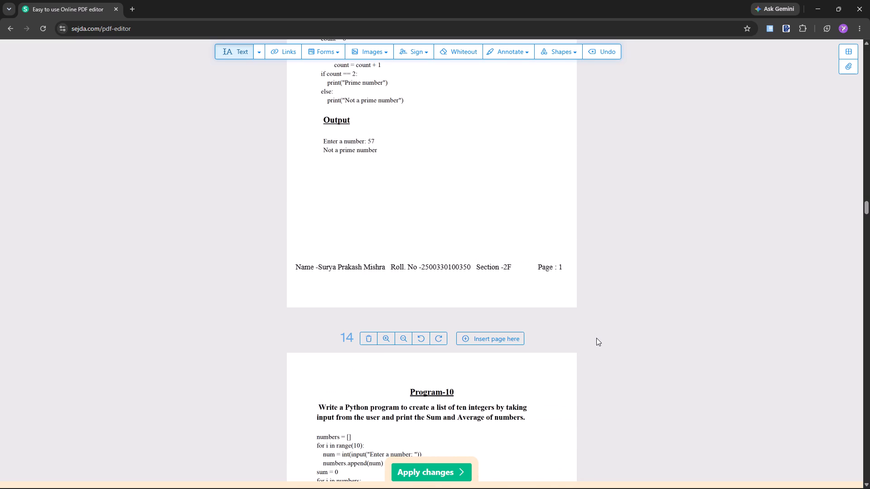
key("3")
key("3")
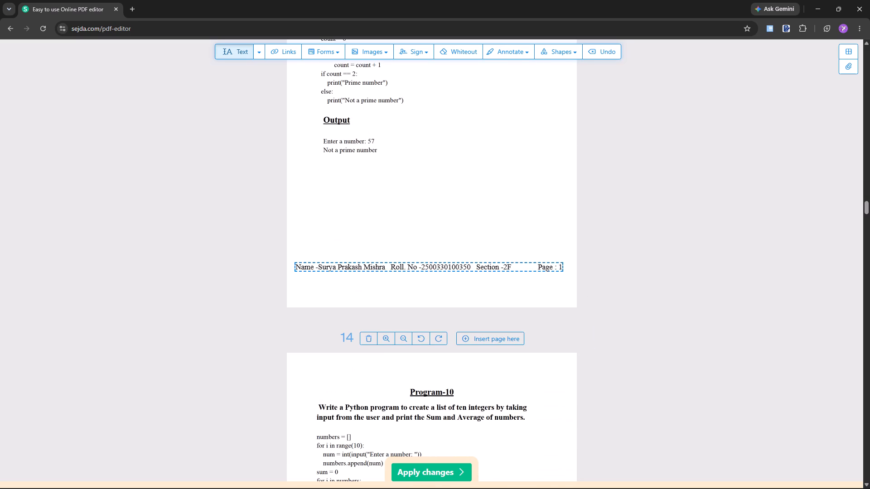
left_click(561, 268)
key("3")
Change the page number in the Program-10 page's footer line to 14.
scroll(620, 290, "down", 7)
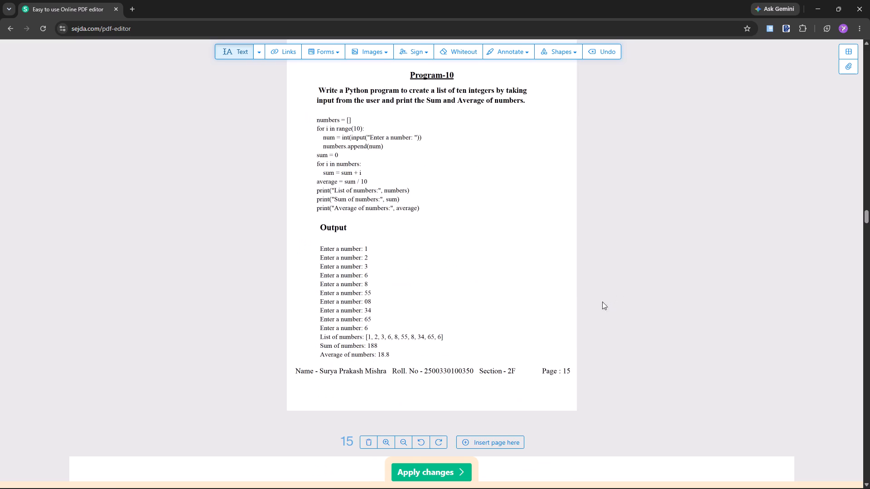
left_click(565, 369)
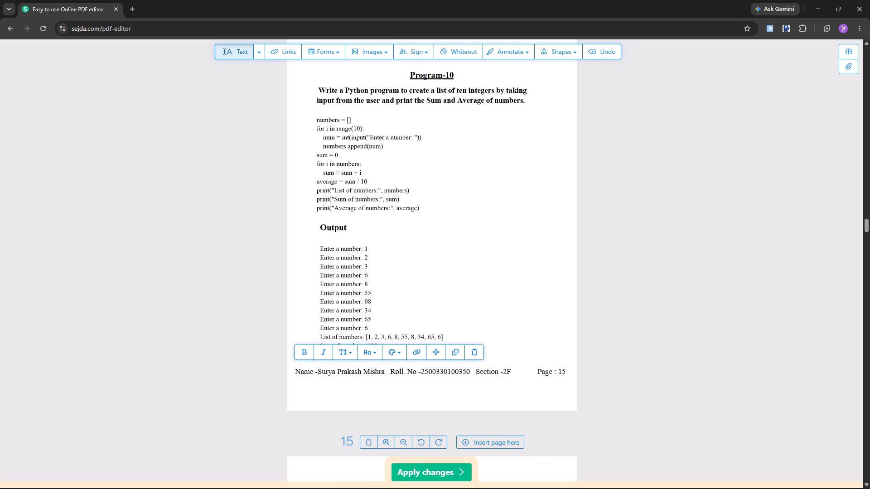
left_click(561, 370)
key("Right")
key("BackSpace")
key("4")
Change the page number in the Program-11 page's footer line to 15.
scroll(585, 366, "down", 7)
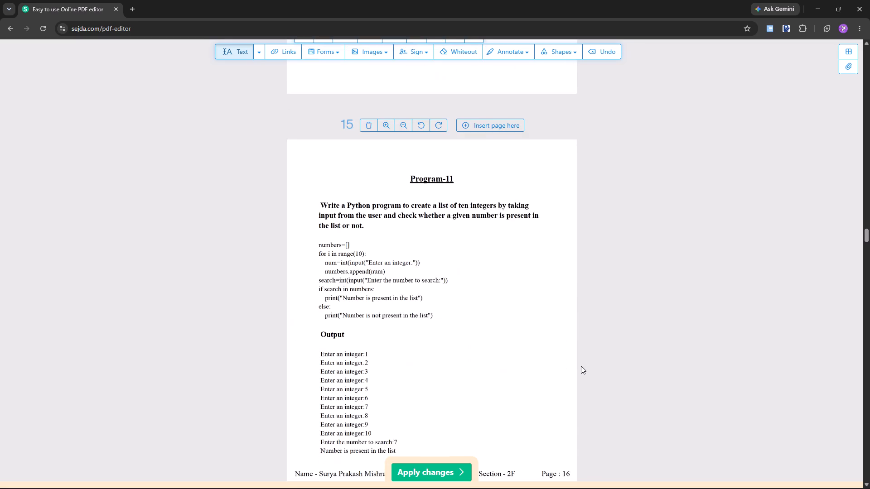
scroll(570, 376, "down", 3)
left_click(565, 339)
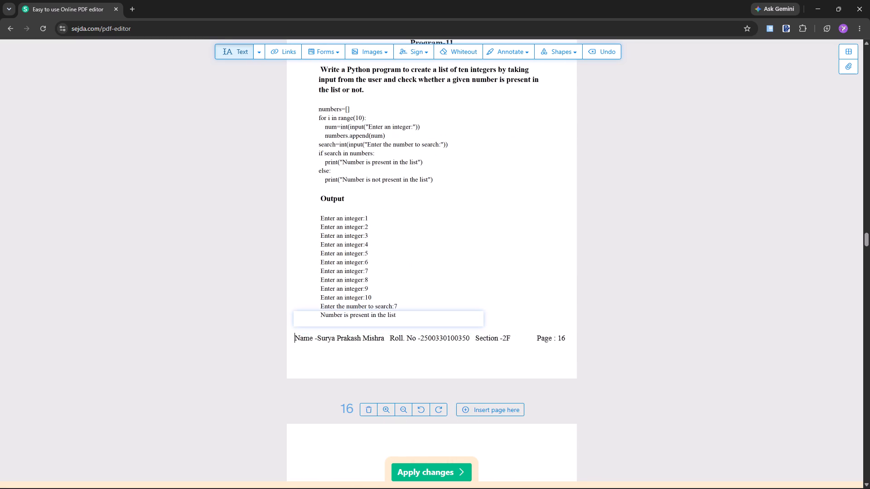
left_click(560, 339)
key("Right")
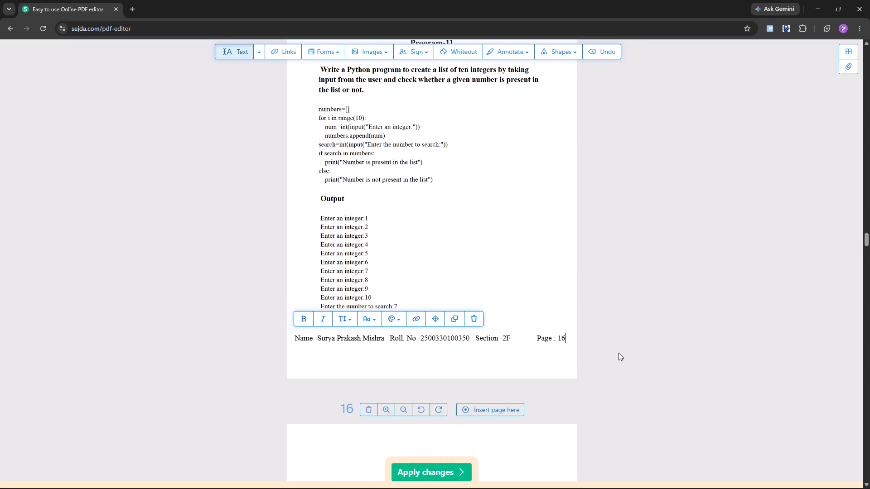
key("BackSpace")
key("5")
Change the page number in the footer line of the Program-12 page, the five-student list program, to 16.
scroll(602, 346, "down", 9)
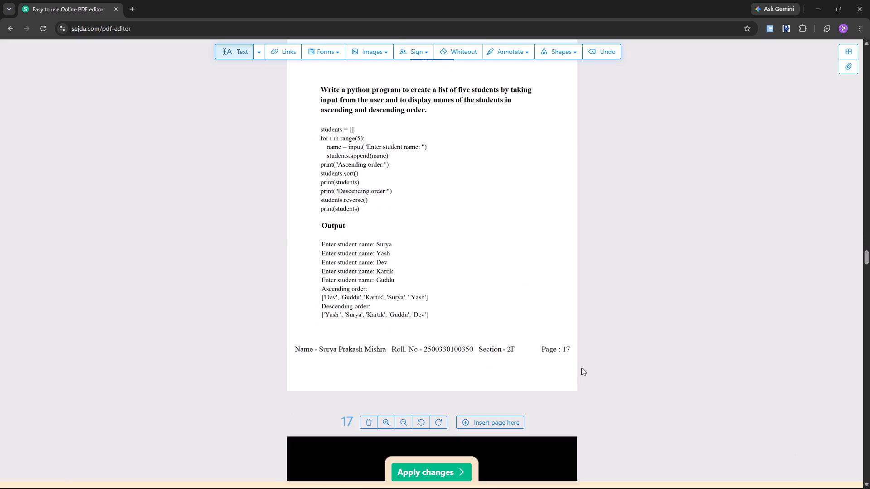
left_click(565, 350)
left_click(562, 350)
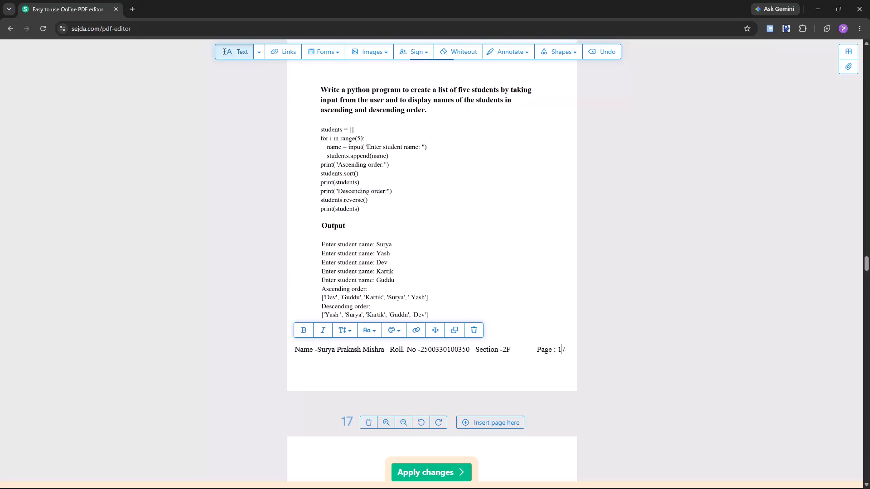
key("Right")
key("BackSpace")
key("6")
Change the page number in the Program-13 page's footer line to 17.
scroll(600, 351, "down", 6)
scroll(597, 350, "up", 6)
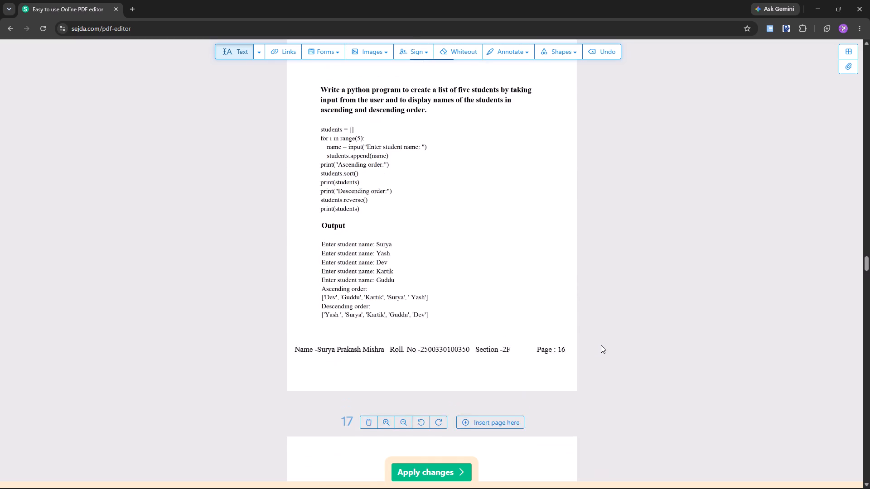
scroll(609, 351, "up", 3)
scroll(609, 351, "down", 12)
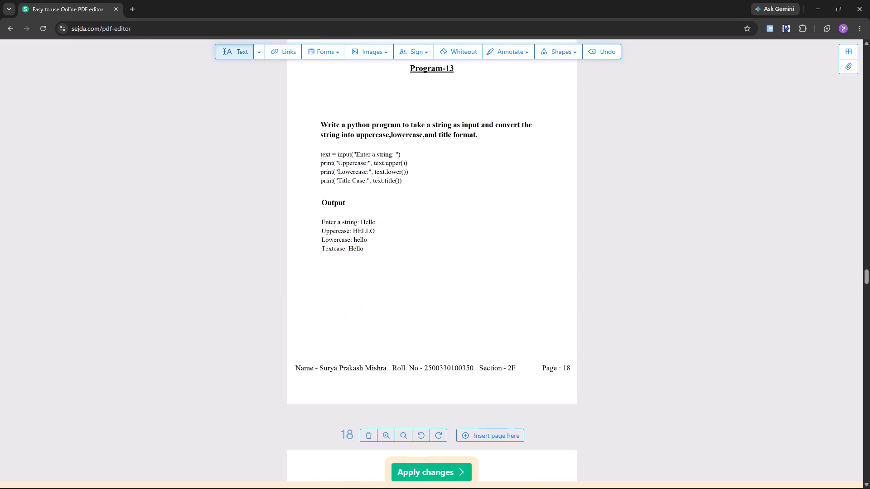
left_click(564, 364)
left_click(564, 365)
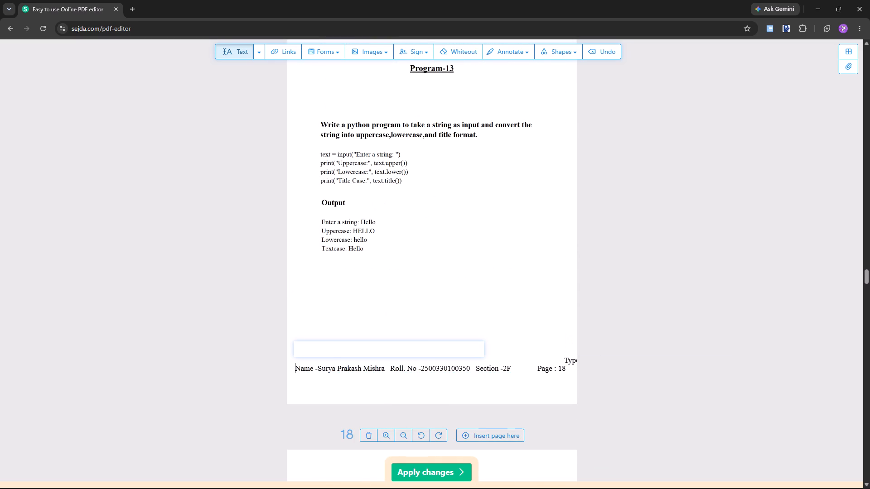
left_click(560, 369)
key("Right")
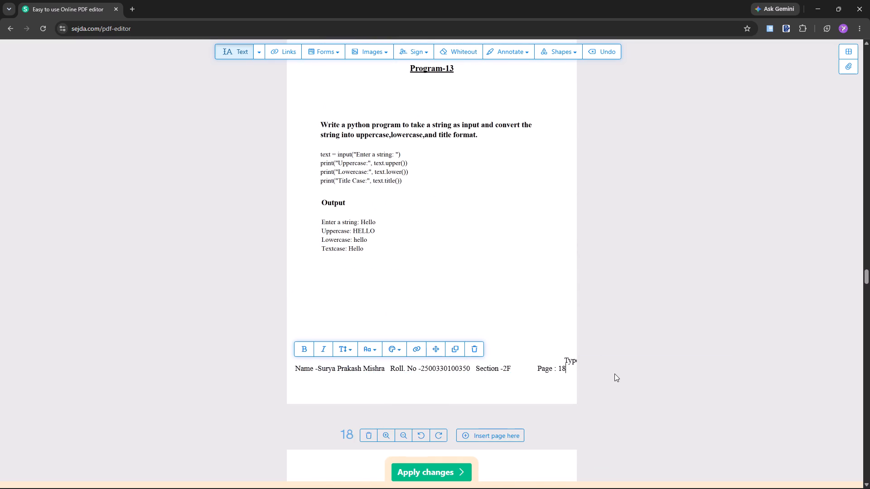
key("BackSpace")
key("7")
Delete the stray placeholder text box beside the Program-13 page's footer line.
left_click(572, 361)
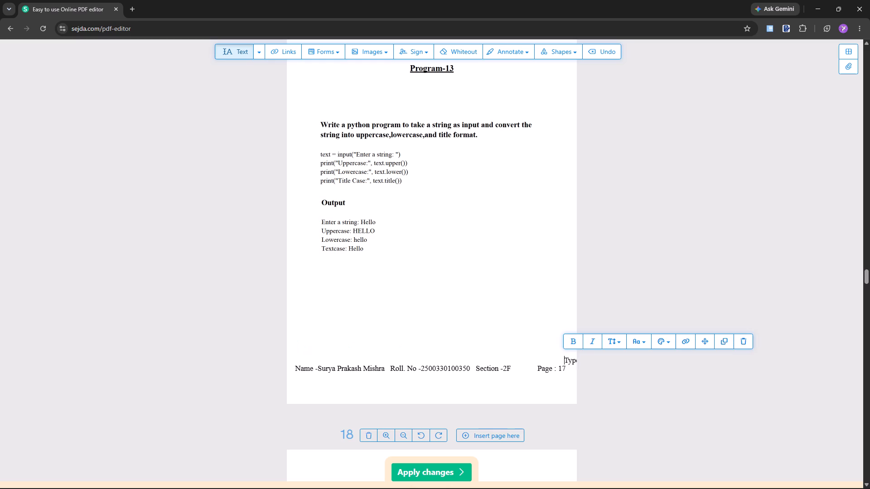
left_click(742, 339)
Change the page number in the Program-14 page's footer line to 18.
scroll(588, 346, "down", 2)
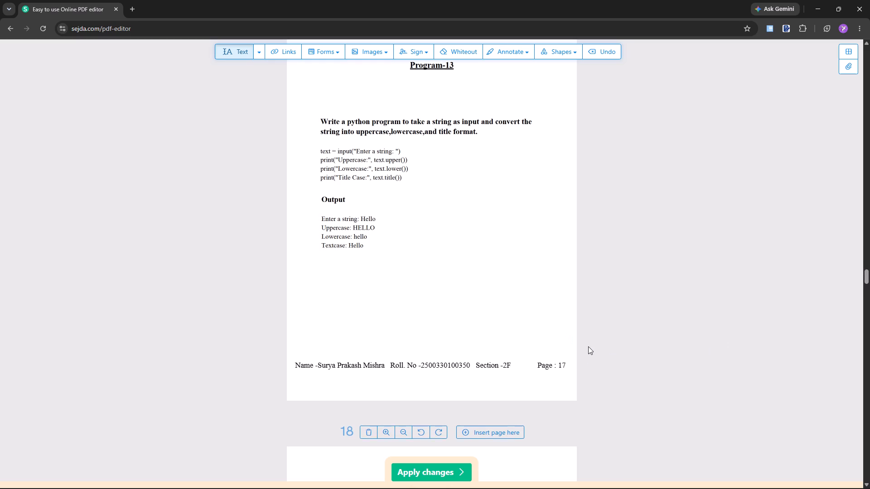
scroll(588, 346, "down", 7)
left_click(564, 374)
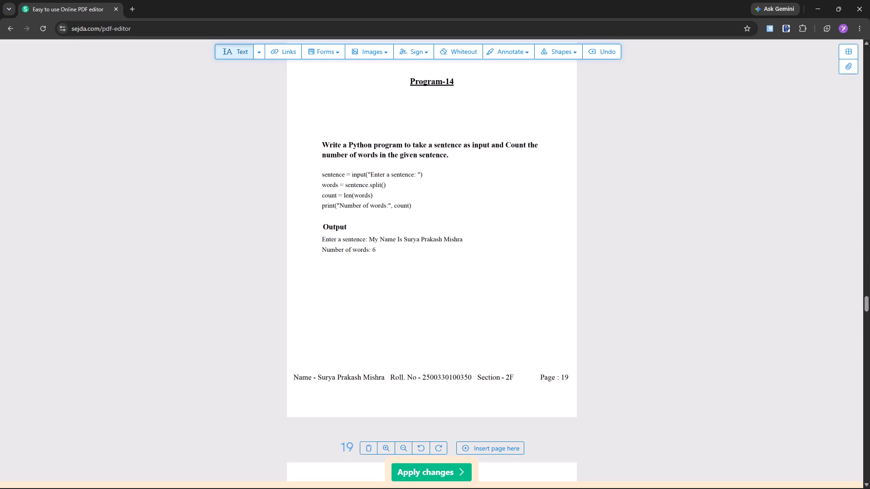
left_click(559, 378)
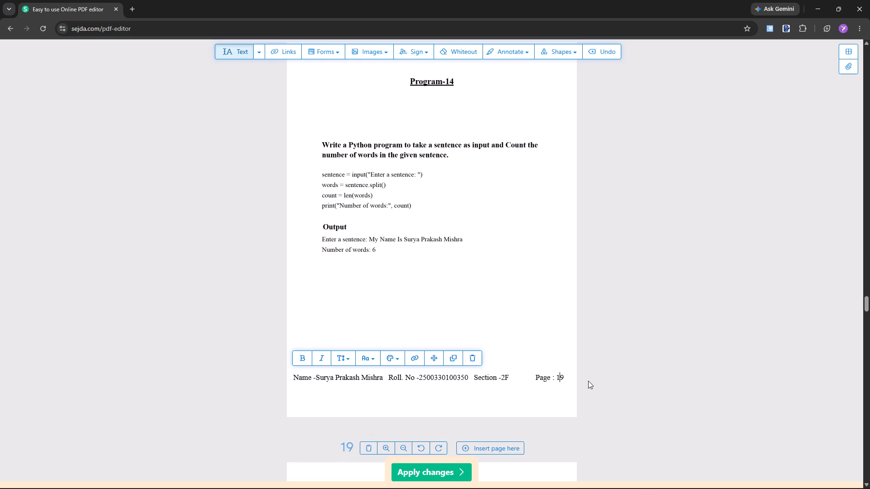
key("Right")
key("BackSpace")
key("8")
Change the page number in the Program-15 page's footer line to 19.
scroll(601, 367, "down", 7)
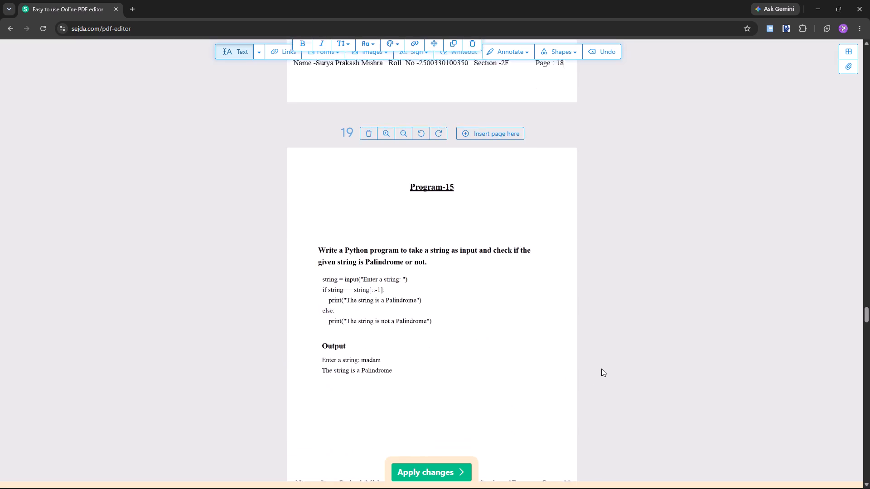
scroll(601, 369, "down", 4)
left_click(565, 302)
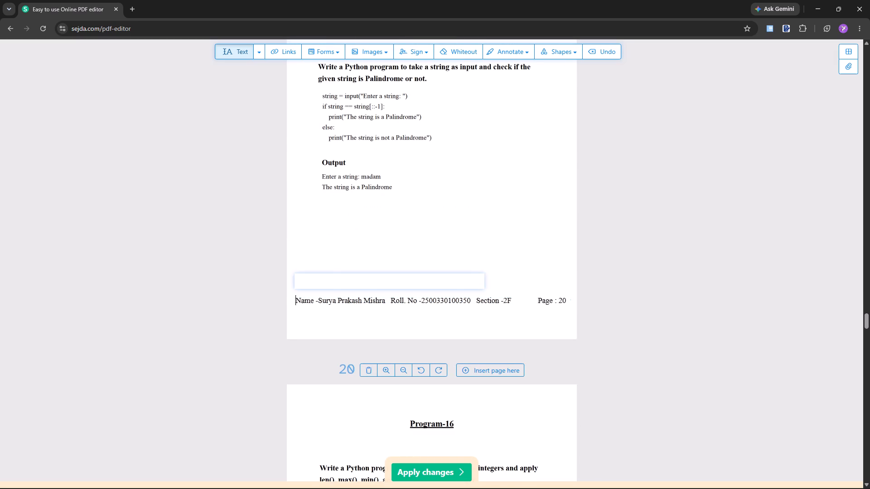
left_click(561, 302)
key("Right")
key("Right")
key("Right")
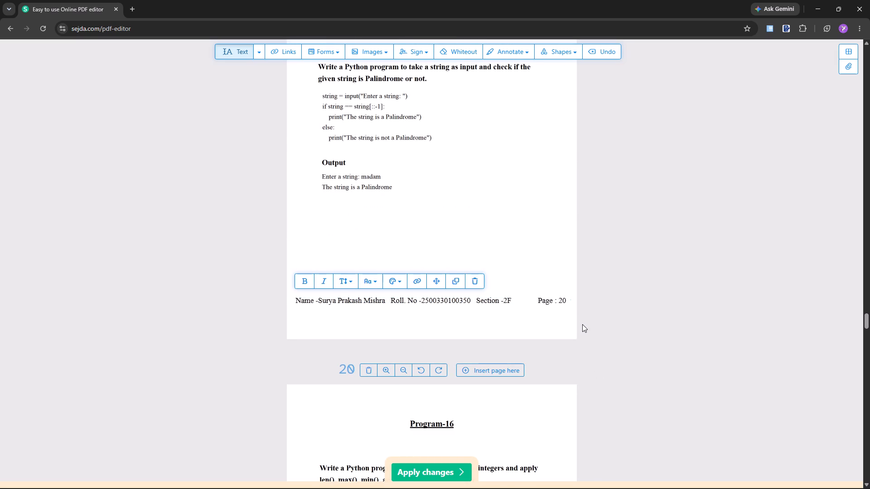
key("BackSpace")
key("BackSpace")
key("1")
key("9")
scroll(579, 320, "up", 4)
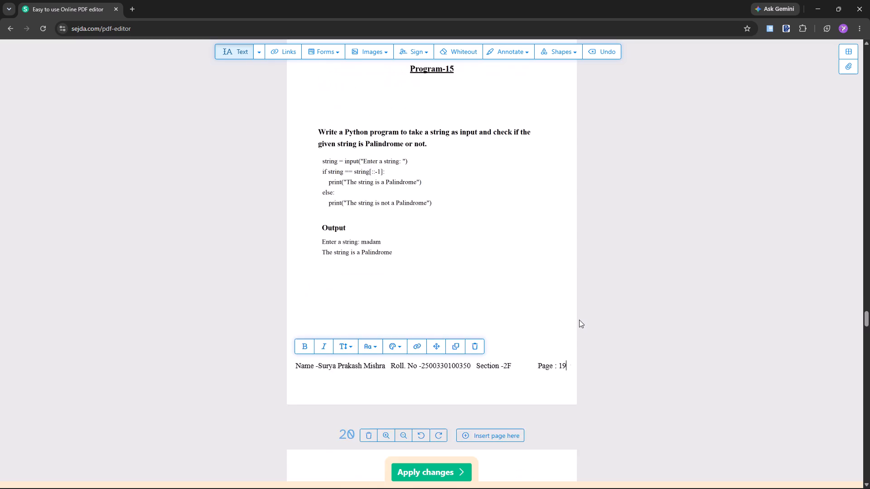
scroll(579, 320, "up", 1)
Change the page number in the Program-16 page's footer line to 20.
scroll(579, 320, "down", 13)
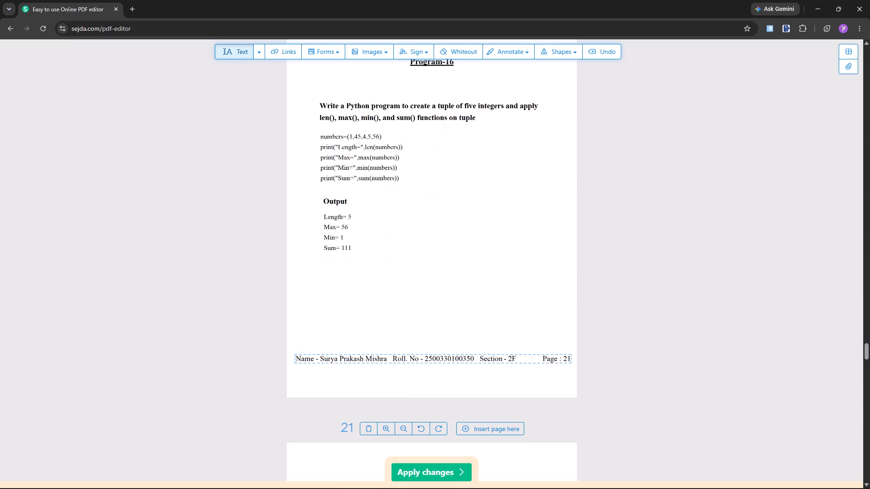
left_click(569, 357)
left_click(563, 358)
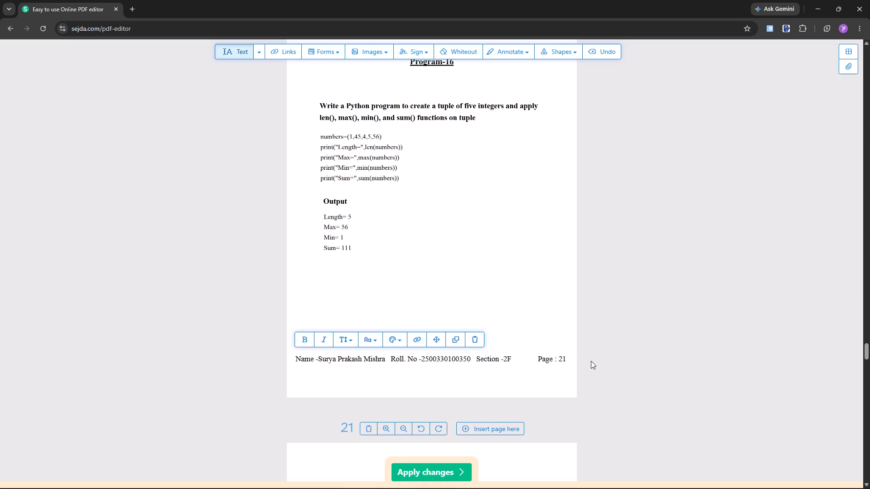
key("Right")
key("BackSpace")
key("0")
Change the page number in the footer line of the Program-17 page, the rectangle area and perimeter program, to 21.
scroll(578, 345, "down", 11)
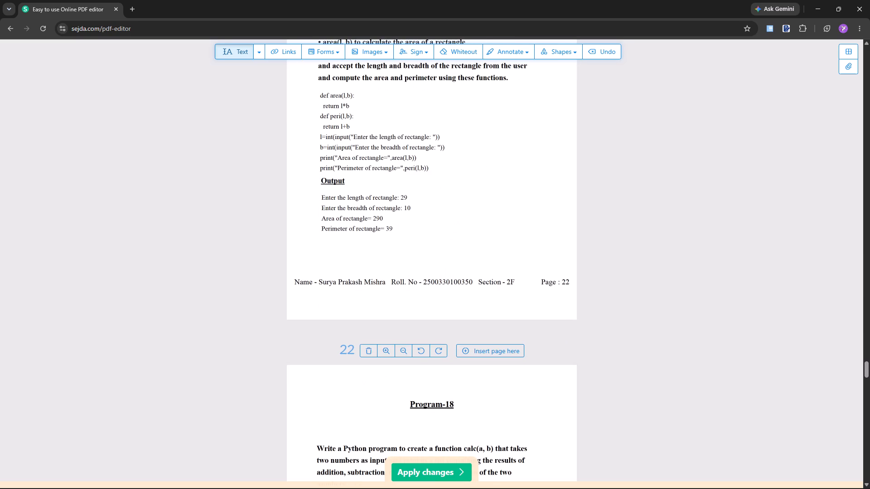
left_click(565, 285)
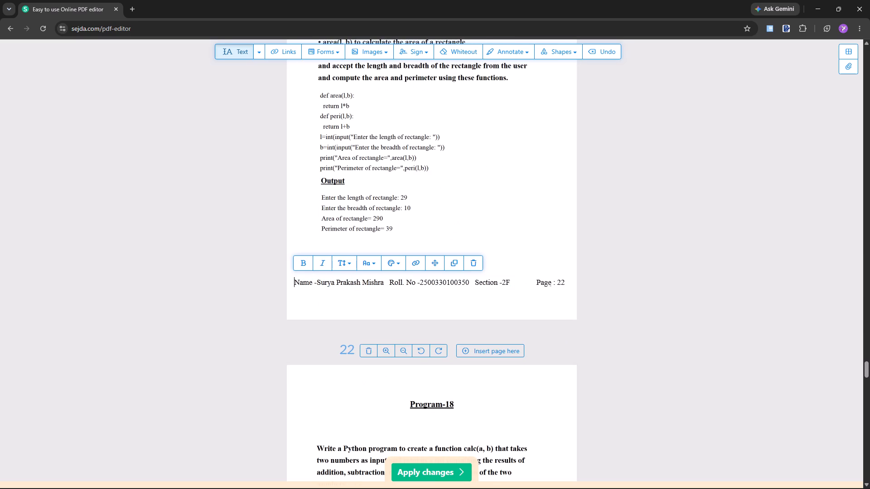
left_click(558, 283)
key("Right")
key("Right")
key("Right")
key("Right")
key("BackSpace")
key("1")
scroll(585, 304, "down", 2)
scroll(581, 304, "up", 7)
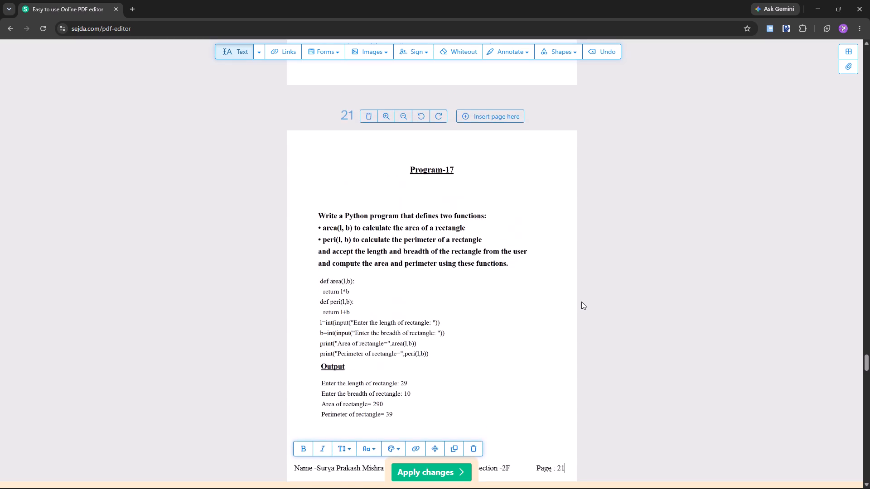
Change the page number in the footer line of the Program-18 page, the calc(a, b) program, to 22.
scroll(581, 302, "down", 13)
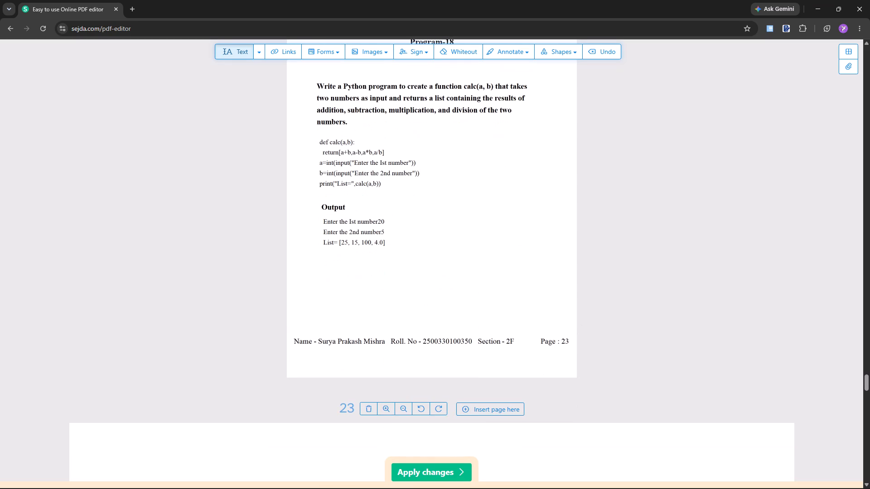
left_click(559, 342)
left_click(558, 340)
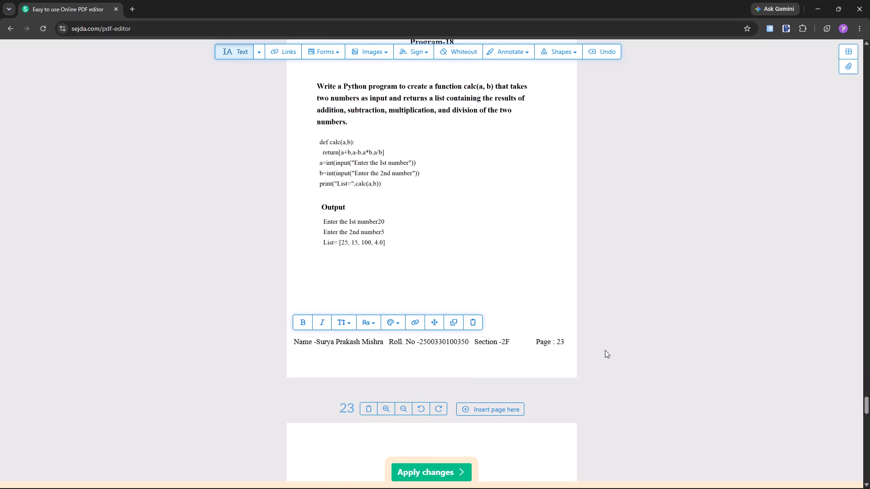
key("Right")
key("Right")
key("Right")
key("BackSpace")
key("2")
Change the page number in the footer line of the Program-19 page, the mycalc module program, to 23.
scroll(601, 347, "down", 9)
left_click(561, 355)
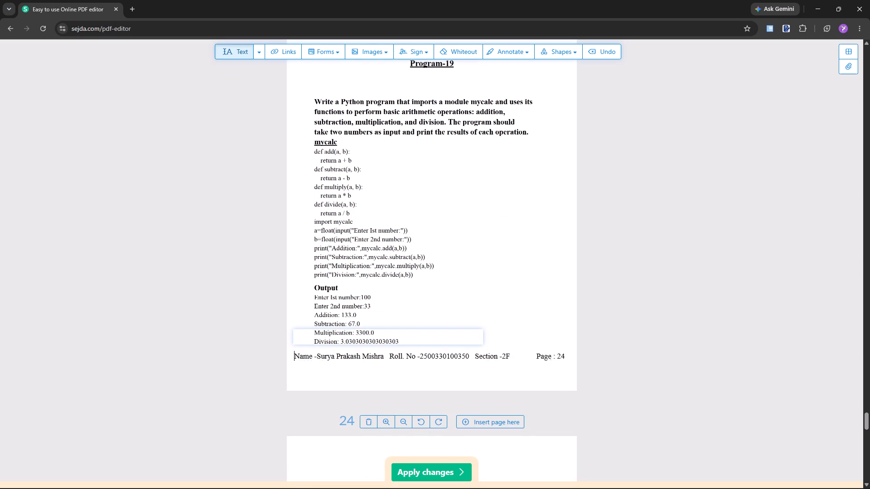
left_click(552, 356)
key("Right")
key("Right")
key("Right")
key("Right")
key("Right")
key("Right")
key("Right")
key("Right")
key("Right")
key("Right")
key("Right")
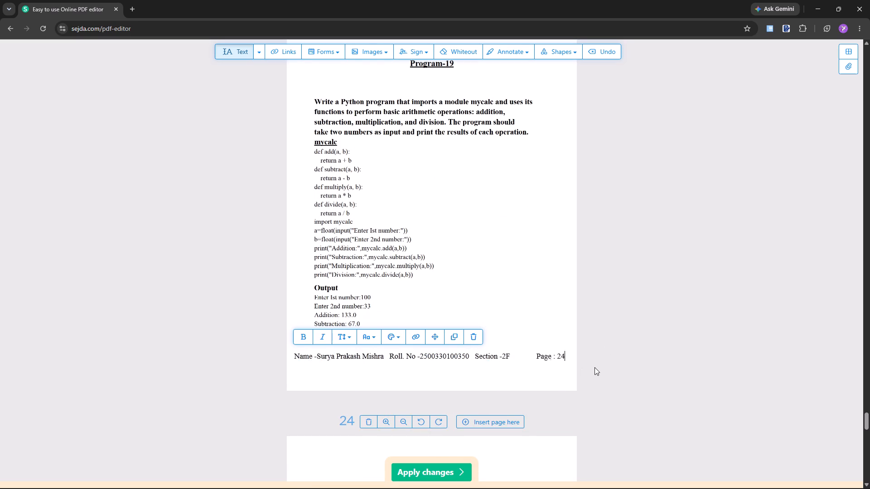
key("BackSpace")
key("3")
scroll(597, 350, "up", 4)
Change the page number in the Program-20 page's footer line to 24.
scroll(596, 351, "down", 2)
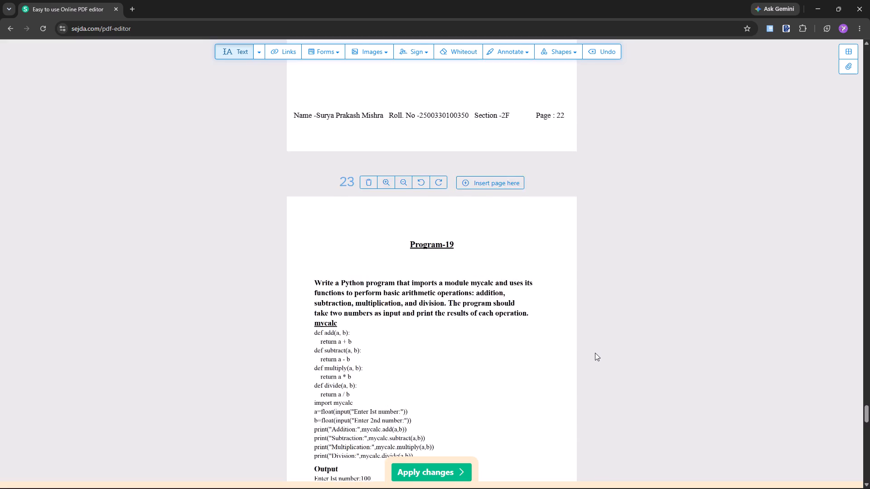
scroll(595, 353, "down", 11)
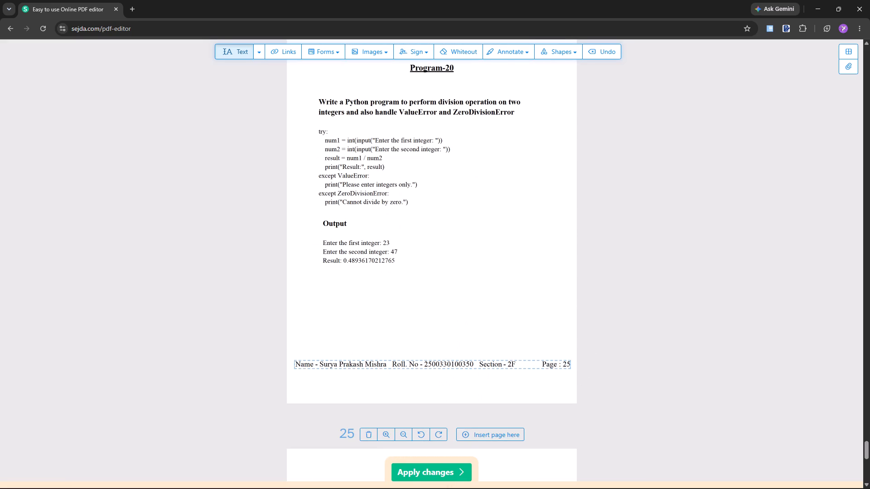
left_click(563, 366)
left_click(560, 365)
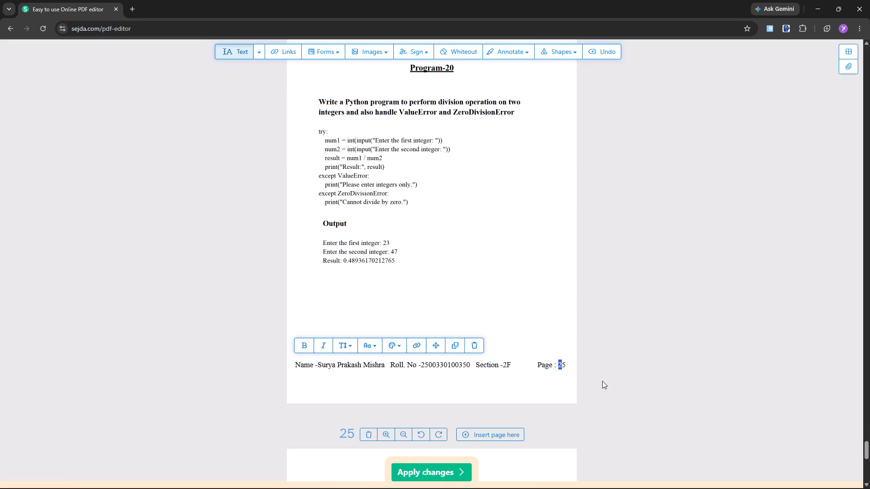
key("Right")
key("Right")
key("Right")
key("BackSpace")
key("4")
Change the page number in the footer line of the last page, Program-21, to 25.
scroll(601, 355, "down", 9)
left_click(565, 378)
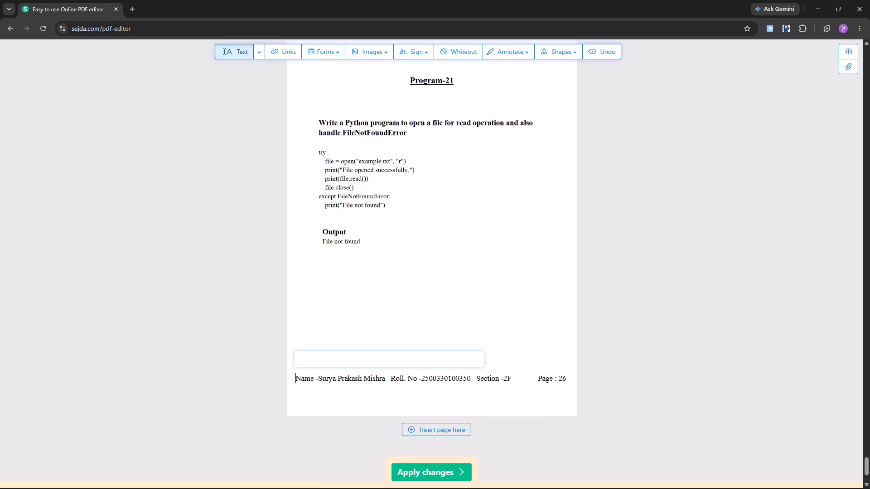
left_click(562, 378)
key("Right")
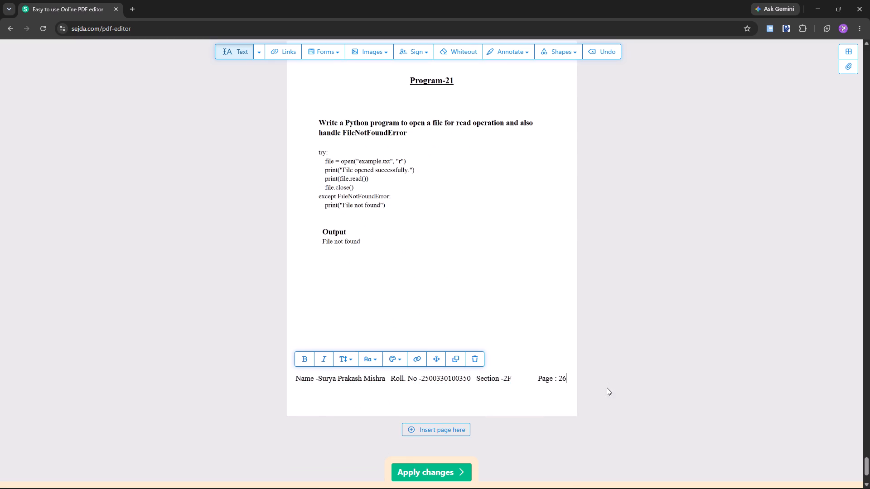
key("BackSpace")
key("5")
Review the footer page numbers from the Program-21 page back through the INDEX pages, comparing each with its actual page position.
scroll(604, 368, "down", 7)
scroll(604, 367, "up", 4)
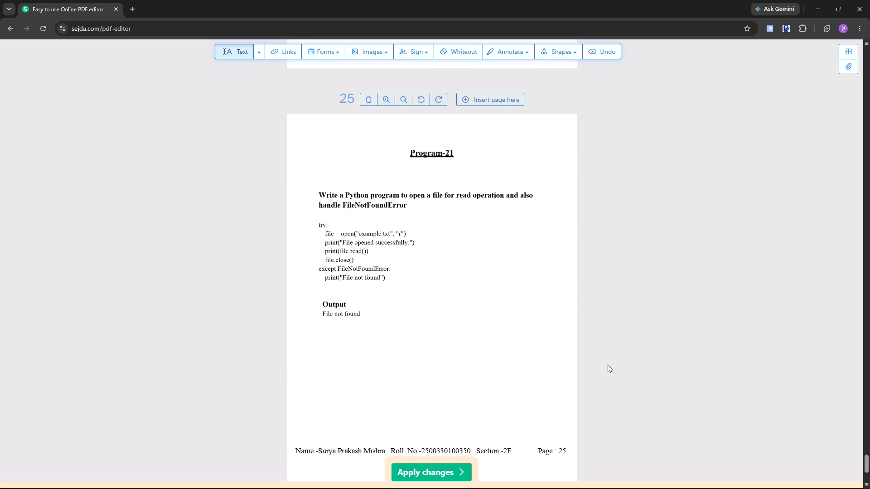
scroll(610, 366, "up", 17)
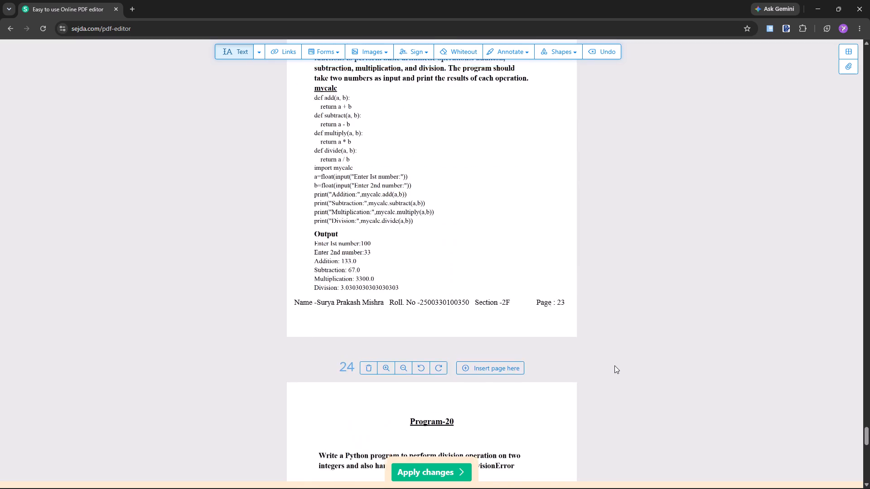
scroll(614, 365, "up", 17)
scroll(613, 369, "up", 17)
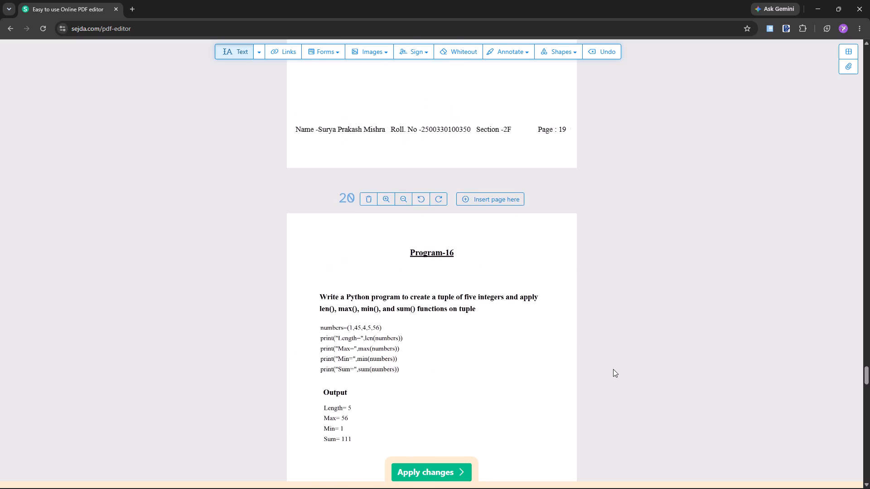
scroll(613, 369, "up", 17)
scroll(613, 368, "up", 5)
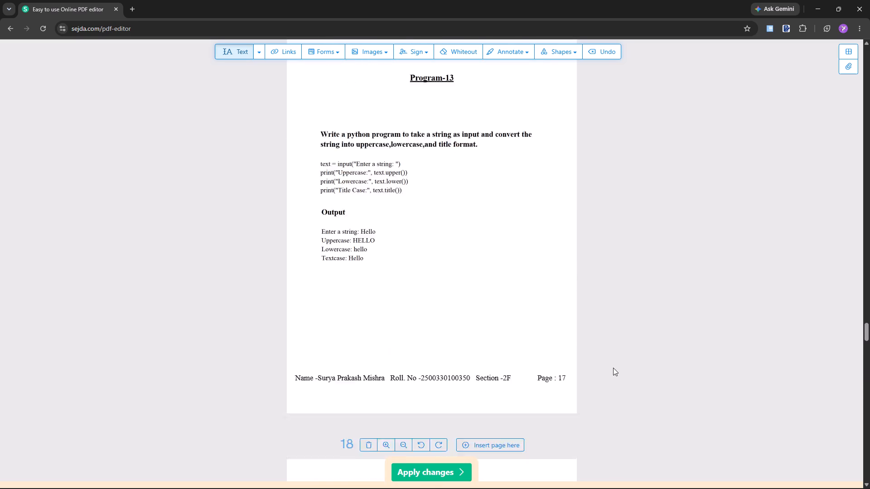
scroll(613, 368, "up", 20)
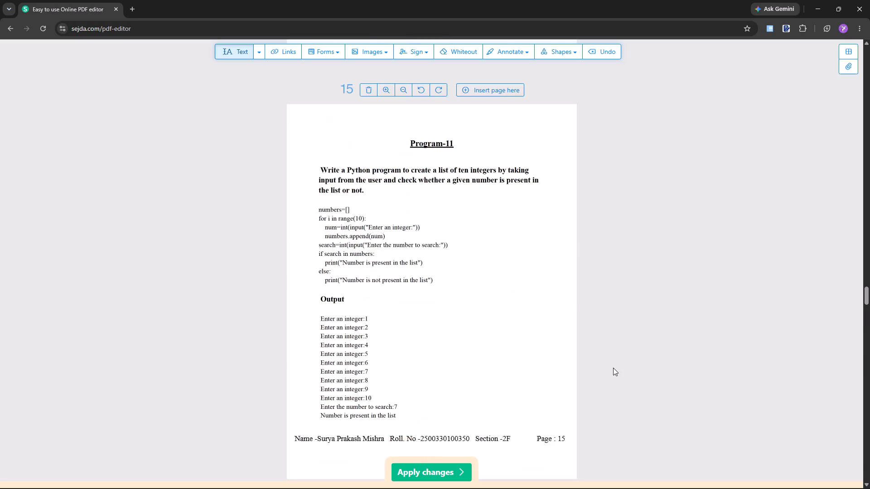
scroll(613, 368, "up", 18)
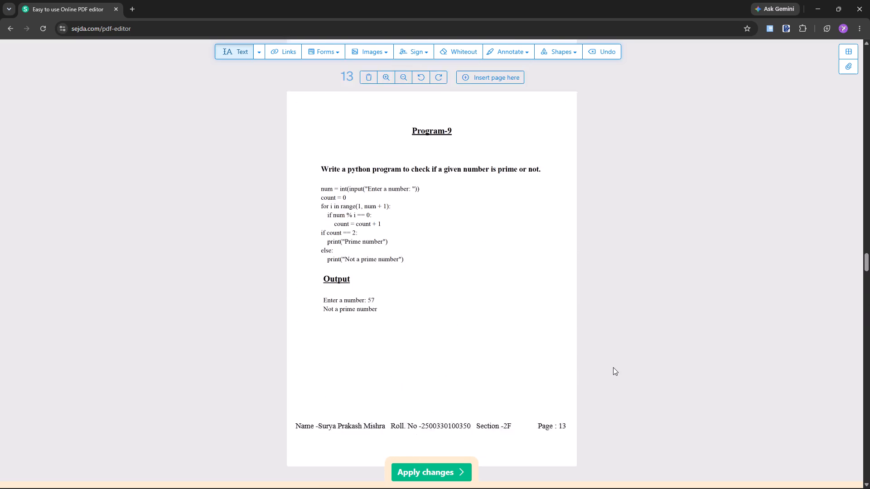
scroll(613, 367, "up", 19)
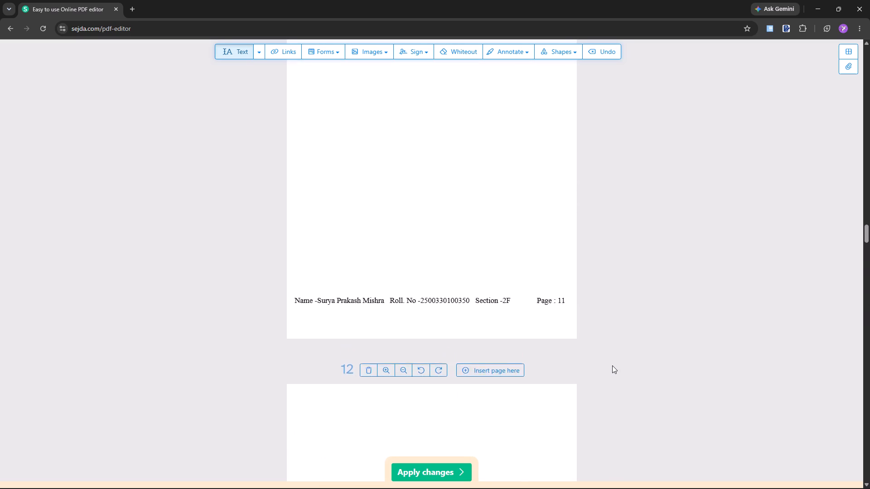
scroll(612, 365, "up", 1)
scroll(612, 365, "down", 3)
scroll(612, 365, "up", 6)
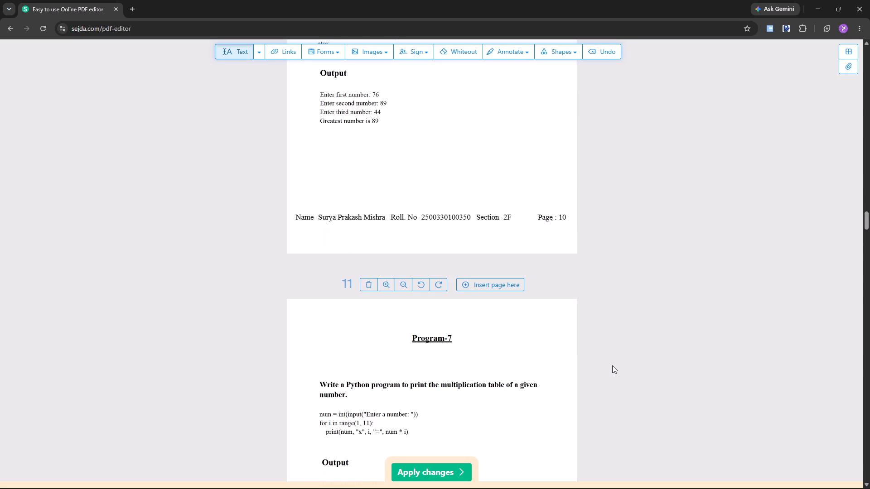
scroll(612, 365, "up", 15)
scroll(612, 365, "up", 6)
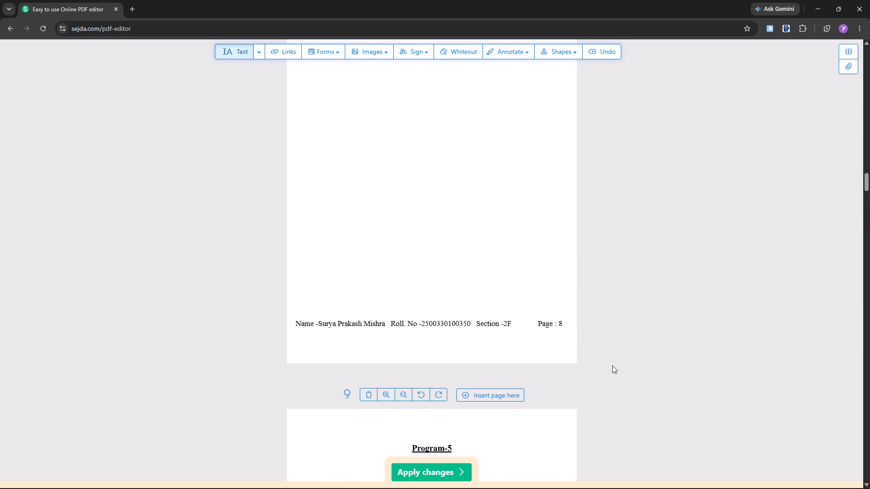
scroll(612, 365, "up", 18)
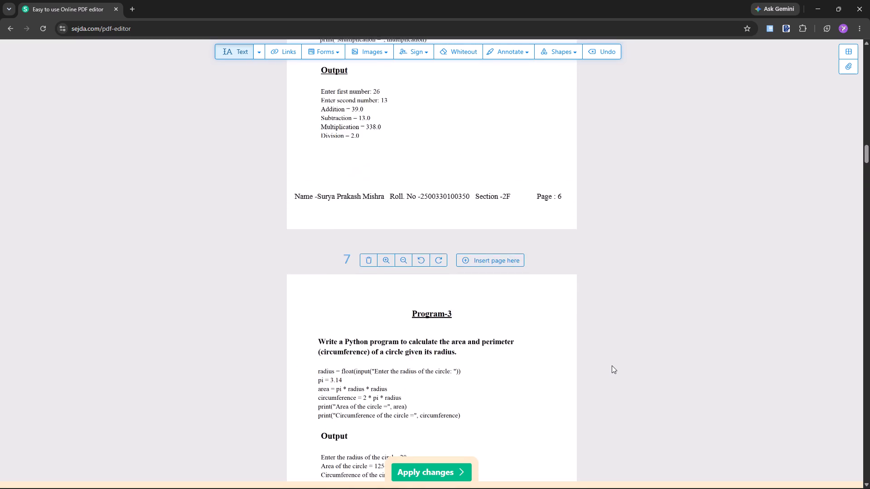
scroll(612, 365, "up", 16)
scroll(612, 365, "up", 20)
scroll(615, 365, "up", 10)
scroll(615, 365, "down", 6)
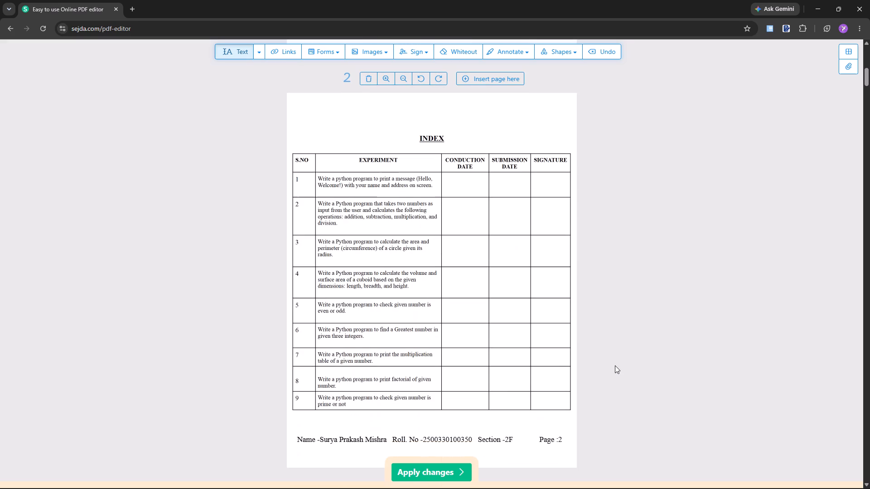
scroll(601, 355, "down", 13)
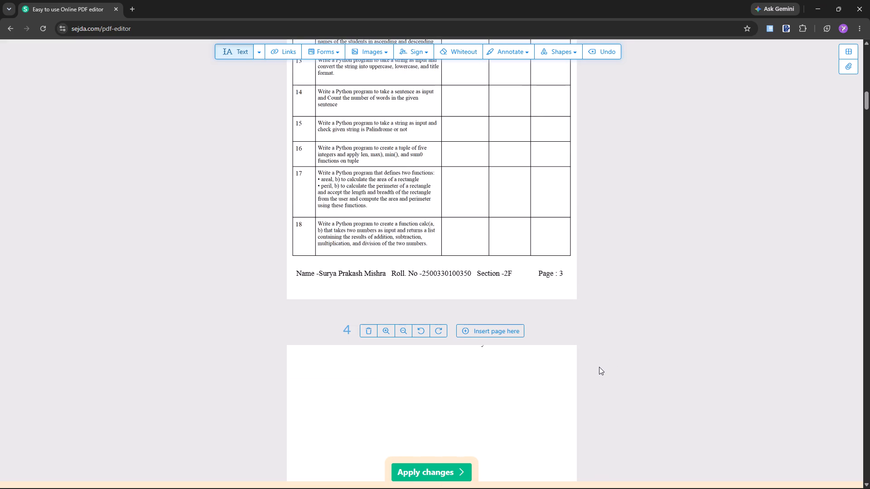
scroll(603, 372, "down", 11)
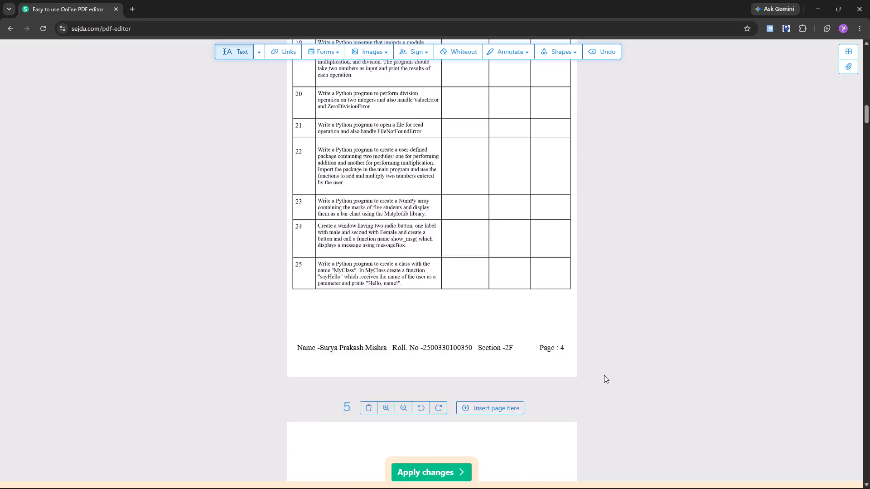
Apply the footer edits to produce the finished PDF.
scroll(604, 374, "down", 17)
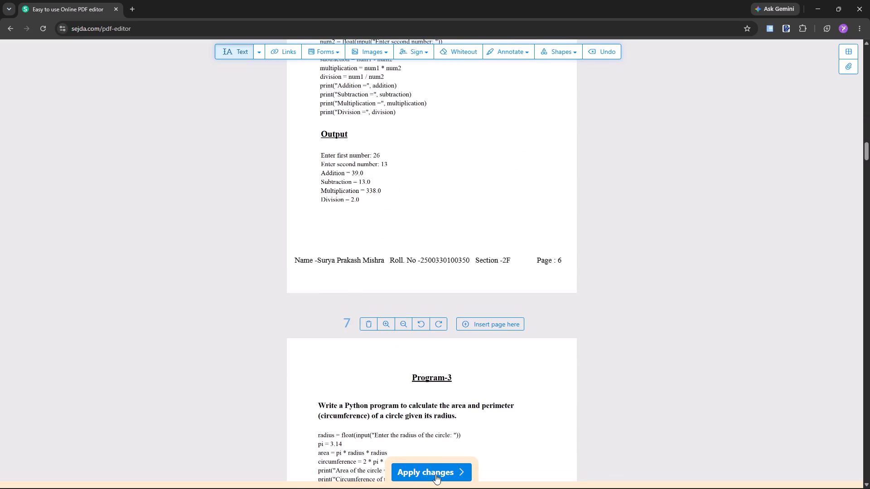
left_click(442, 470)
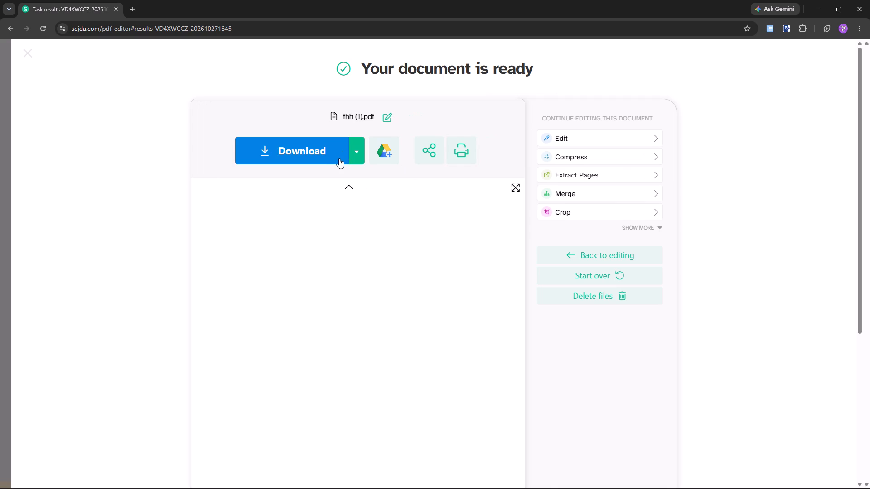
Download the finished PDF as fhh (1).pdf into the Downloads folder through Free Download Manager.
left_click(330, 158)
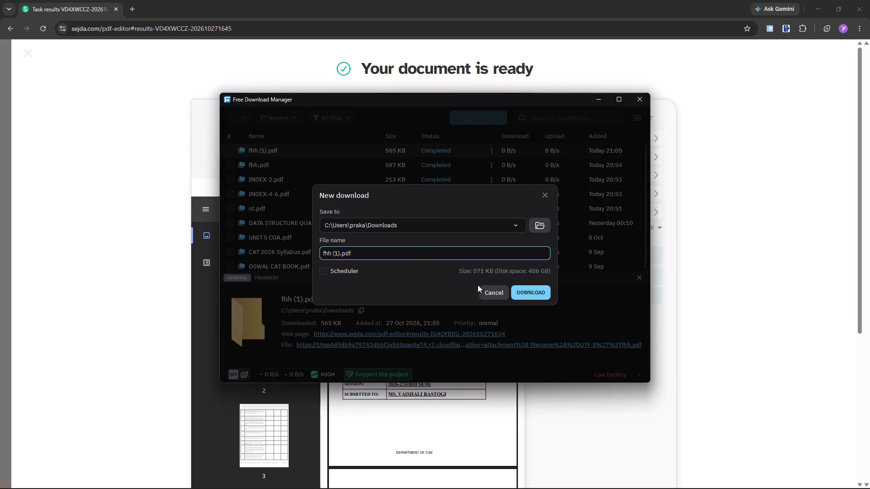
left_click(522, 293)
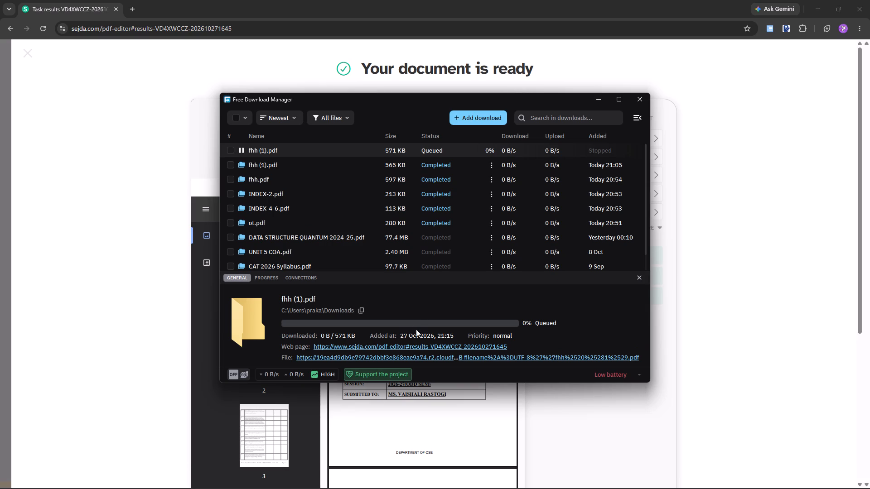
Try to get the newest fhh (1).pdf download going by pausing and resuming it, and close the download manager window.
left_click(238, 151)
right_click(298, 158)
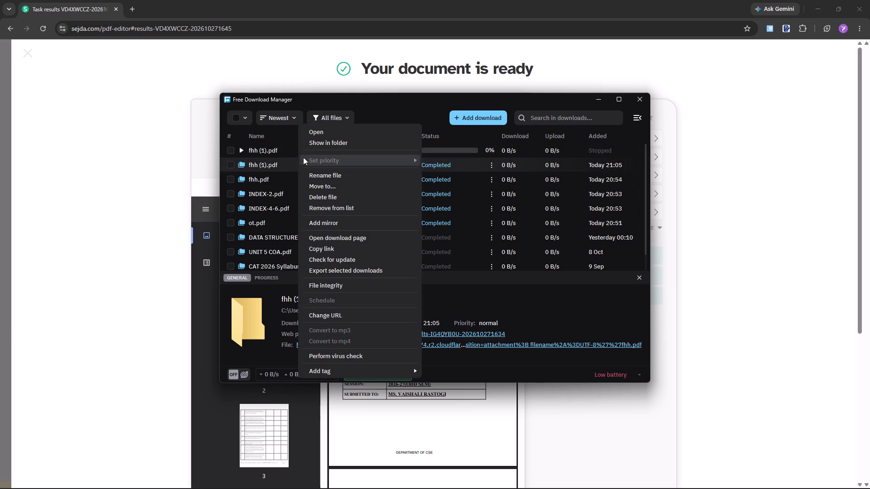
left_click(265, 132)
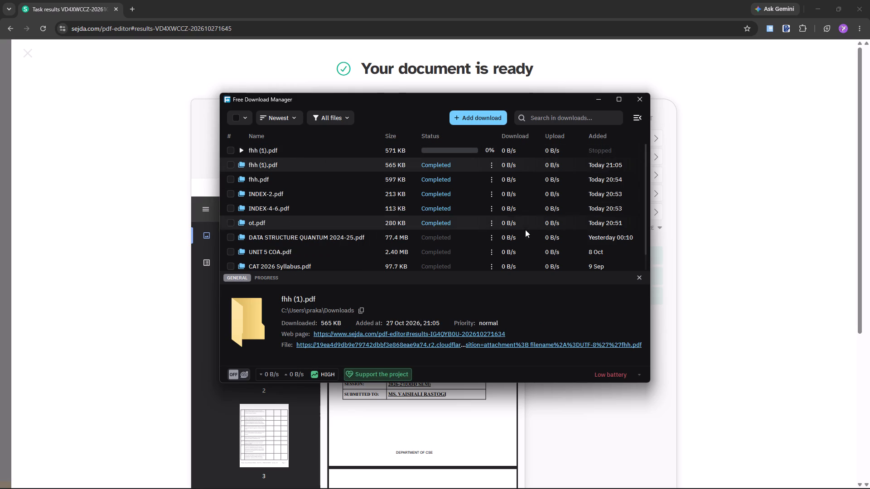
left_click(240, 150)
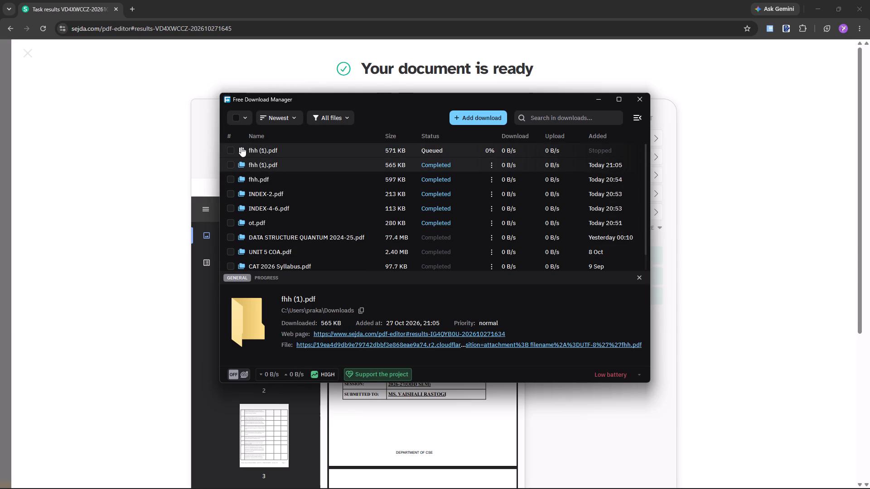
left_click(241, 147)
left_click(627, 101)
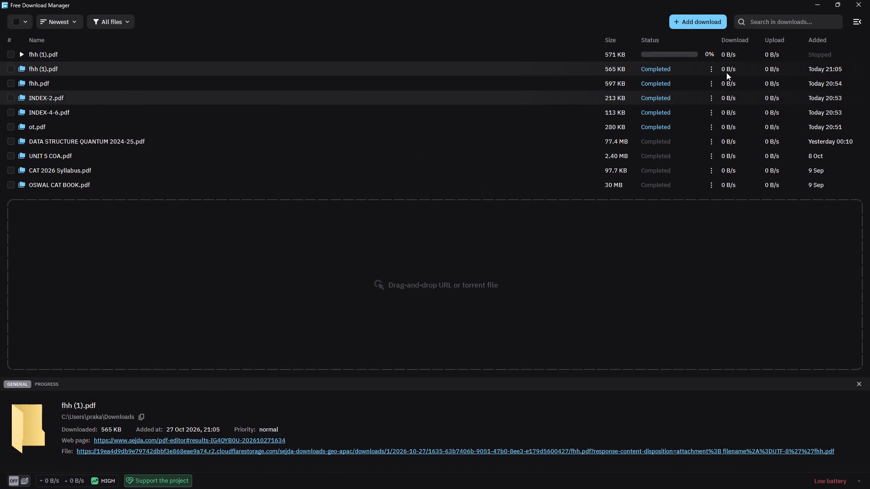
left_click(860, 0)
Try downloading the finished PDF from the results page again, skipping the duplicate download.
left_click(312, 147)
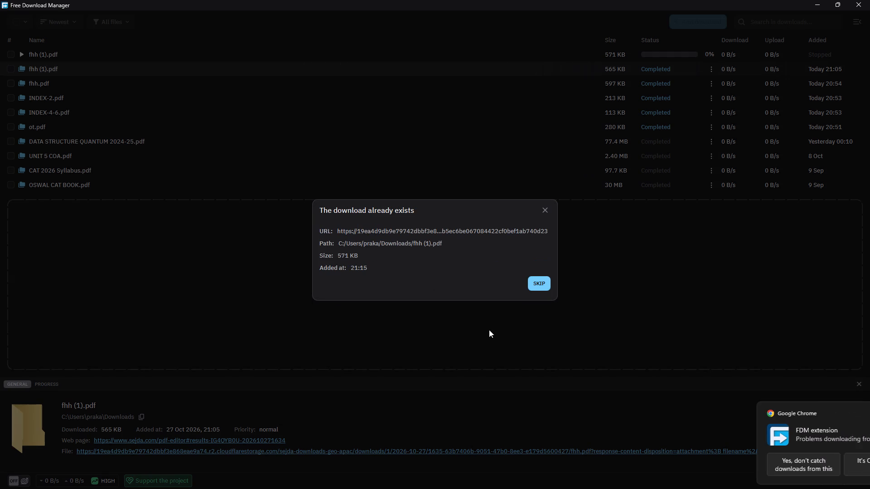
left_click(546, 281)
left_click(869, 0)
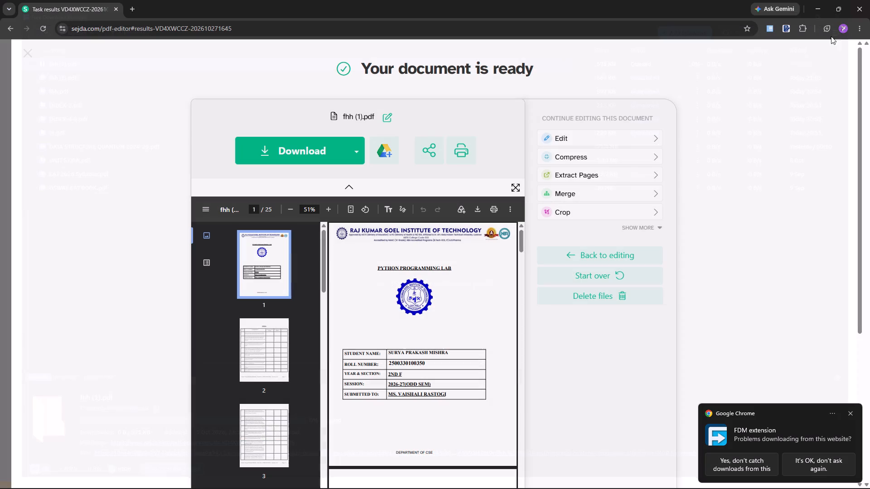
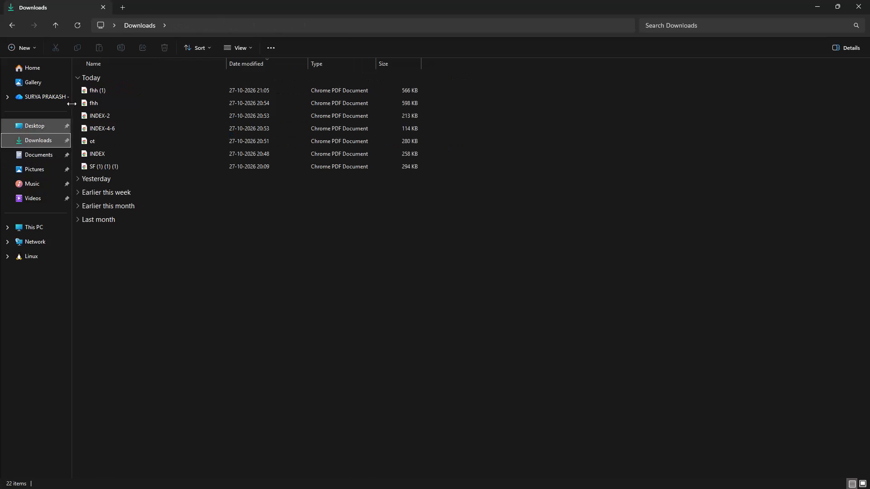
Open the downloaded fhh (1) PDF from the Downloads folder in Chrome and check its cover page and the start of the index.
double_click(105, 95)
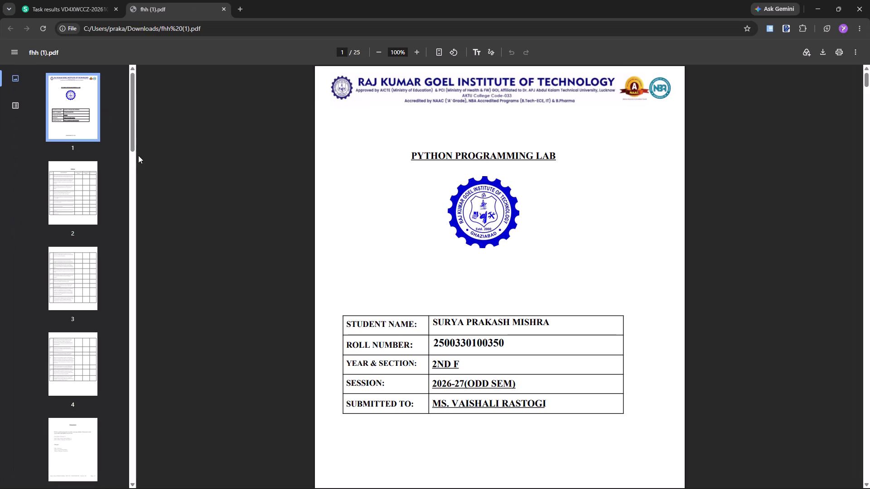
scroll(359, 209, "up", 3)
scroll(362, 211, "down", 6)
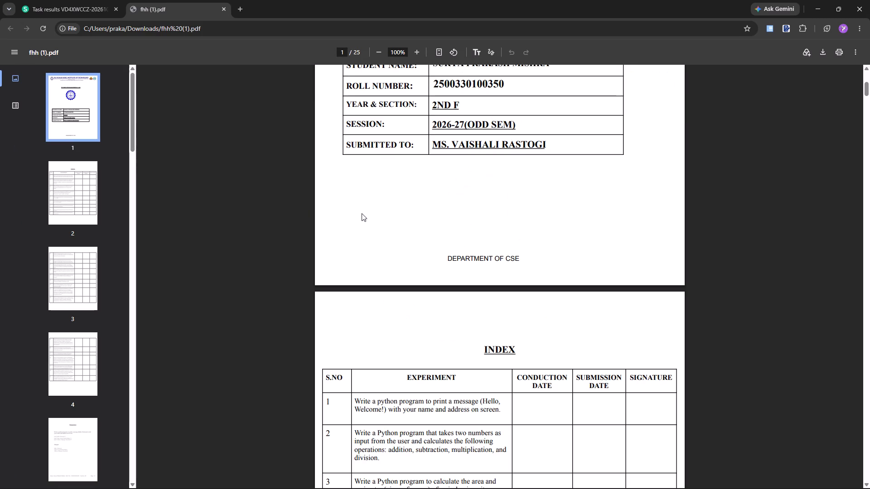
scroll(362, 210, "up", 12)
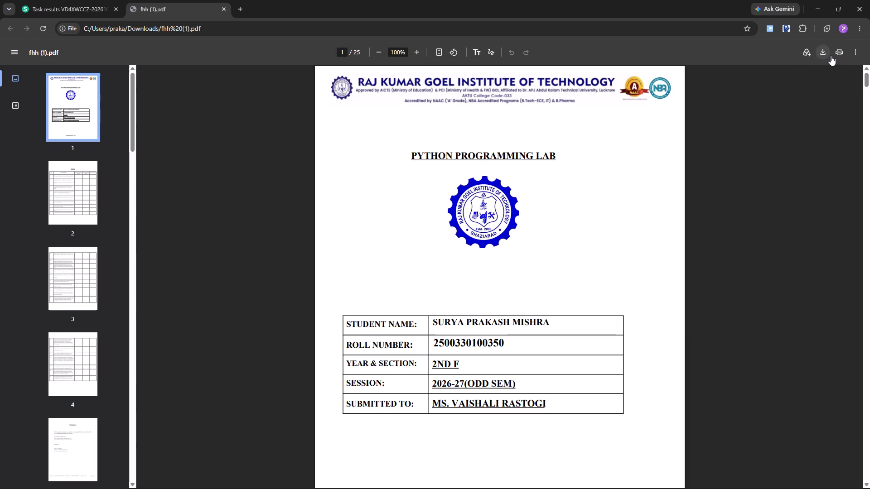
Show the fhh (1) PDF full screen in presentation mode.
left_click(860, 52)
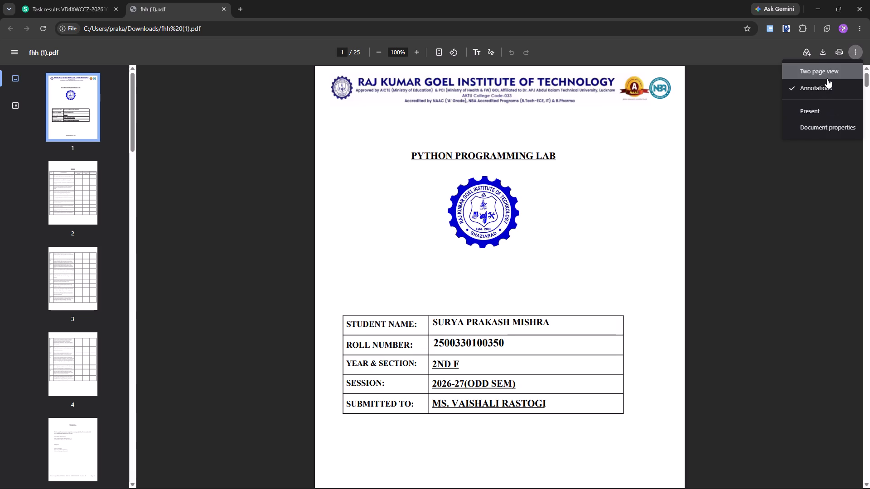
left_click(823, 104)
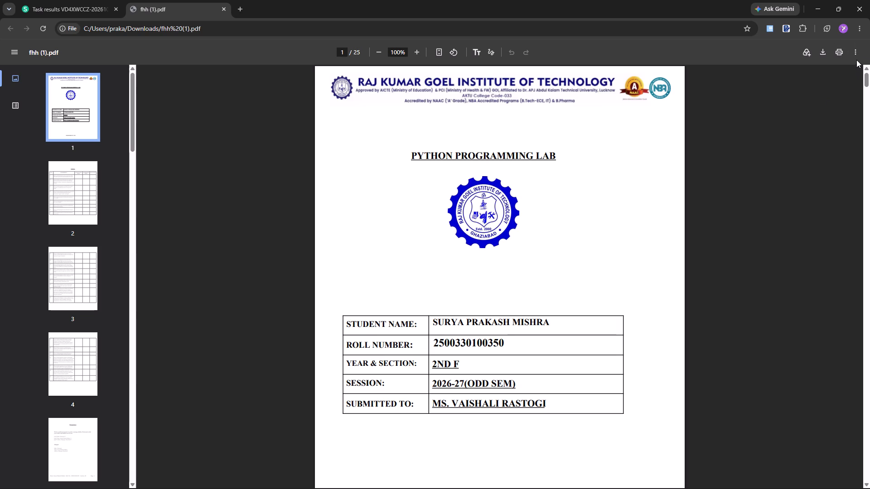
left_click(856, 56)
left_click(812, 108)
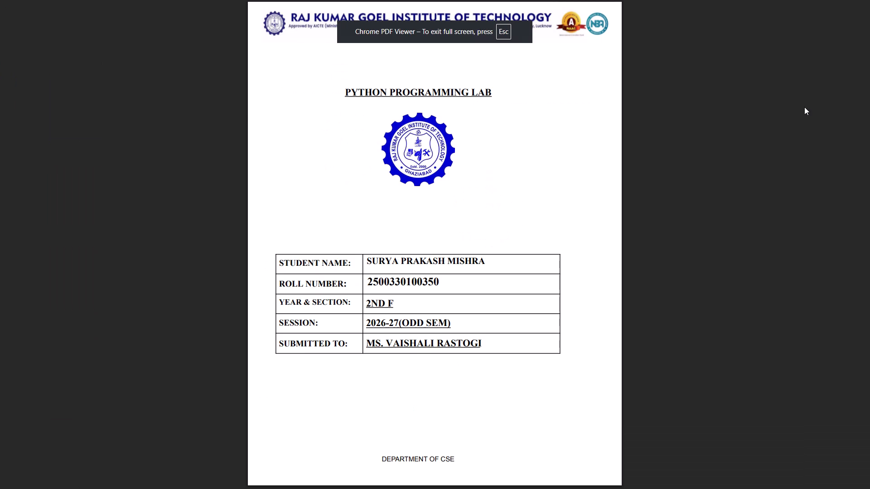